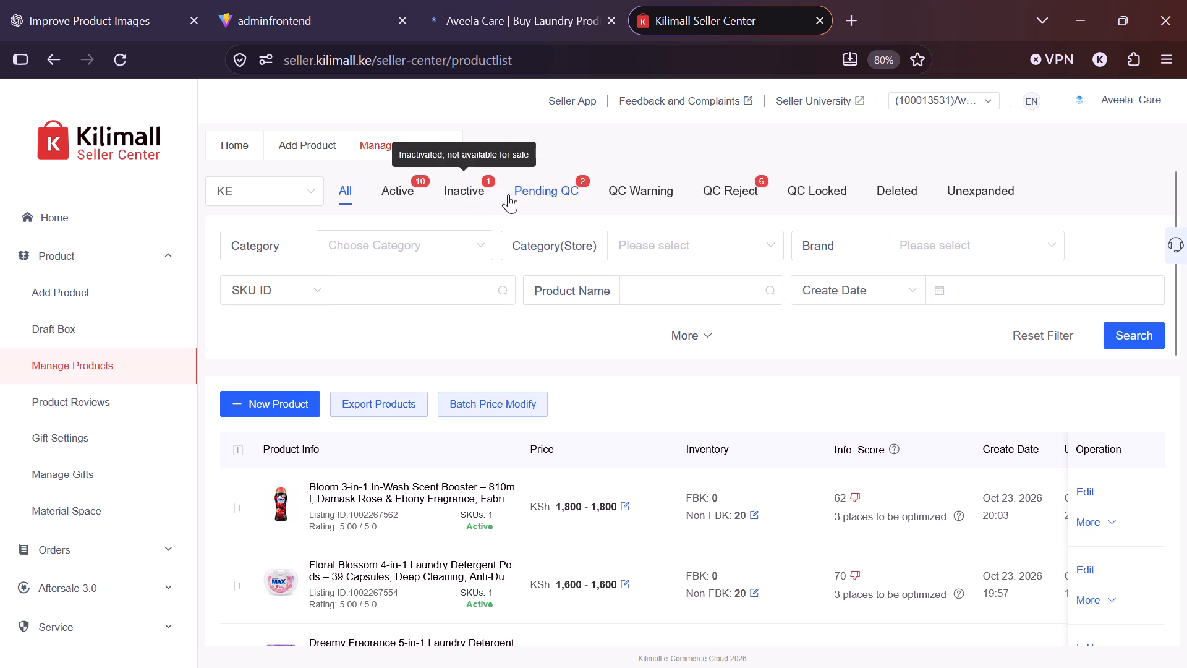
pyautogui.click(558, 192)
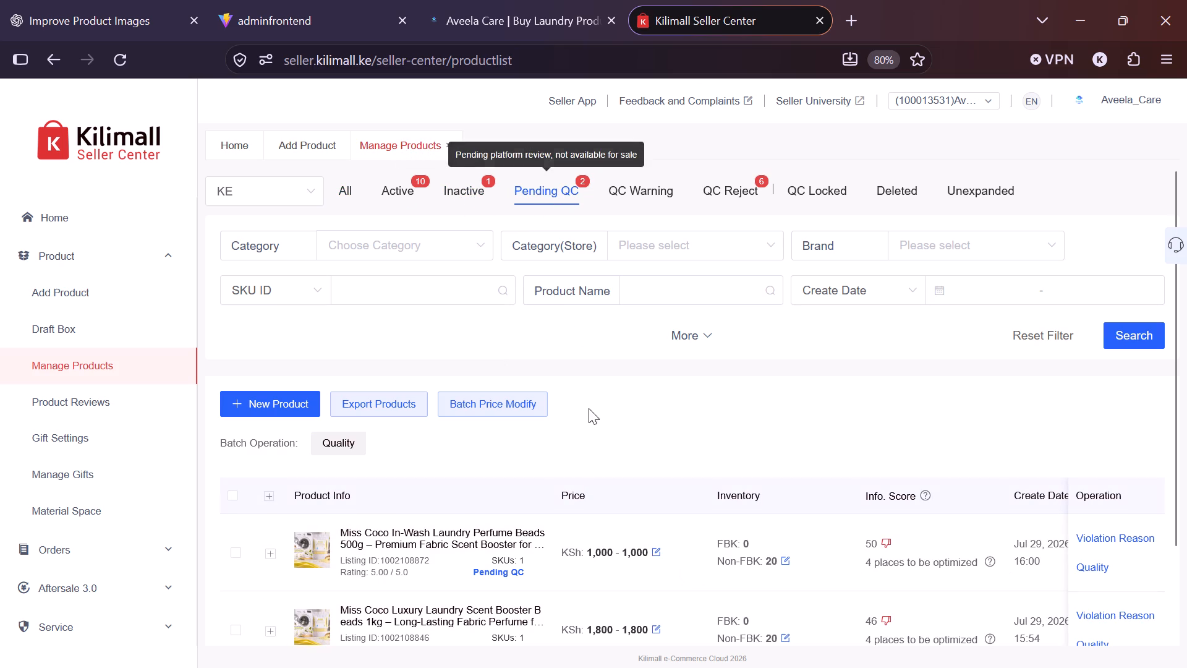
pyautogui.scroll(-2, 594, 418)
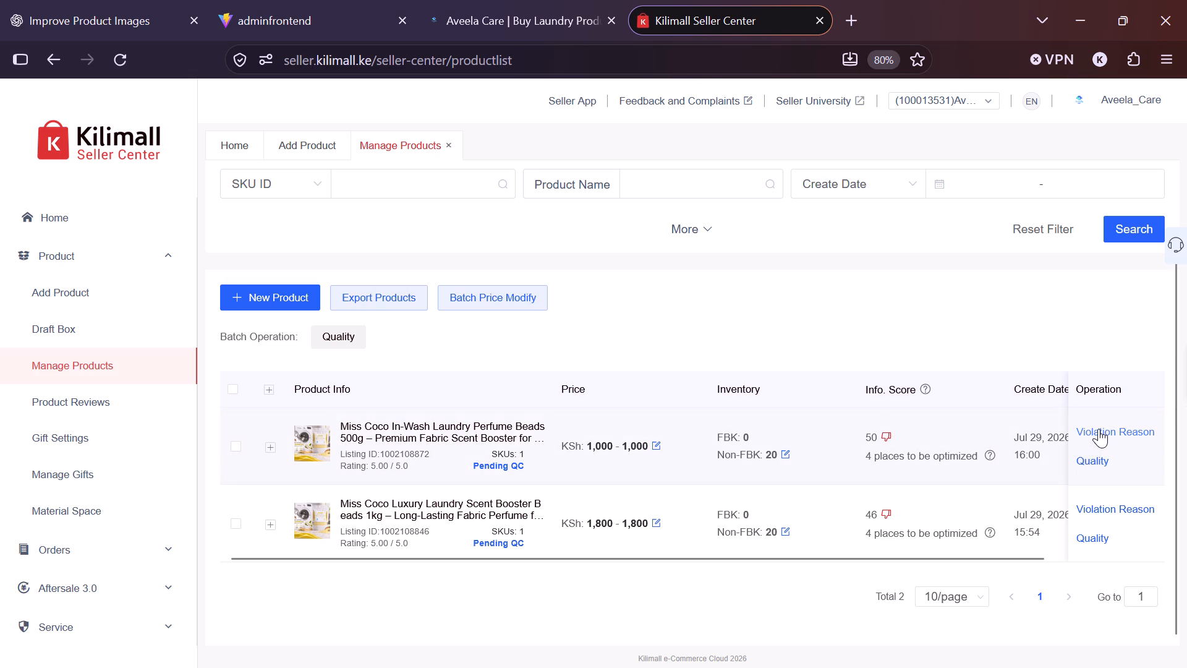
pyautogui.scroll(2, 660, 295)
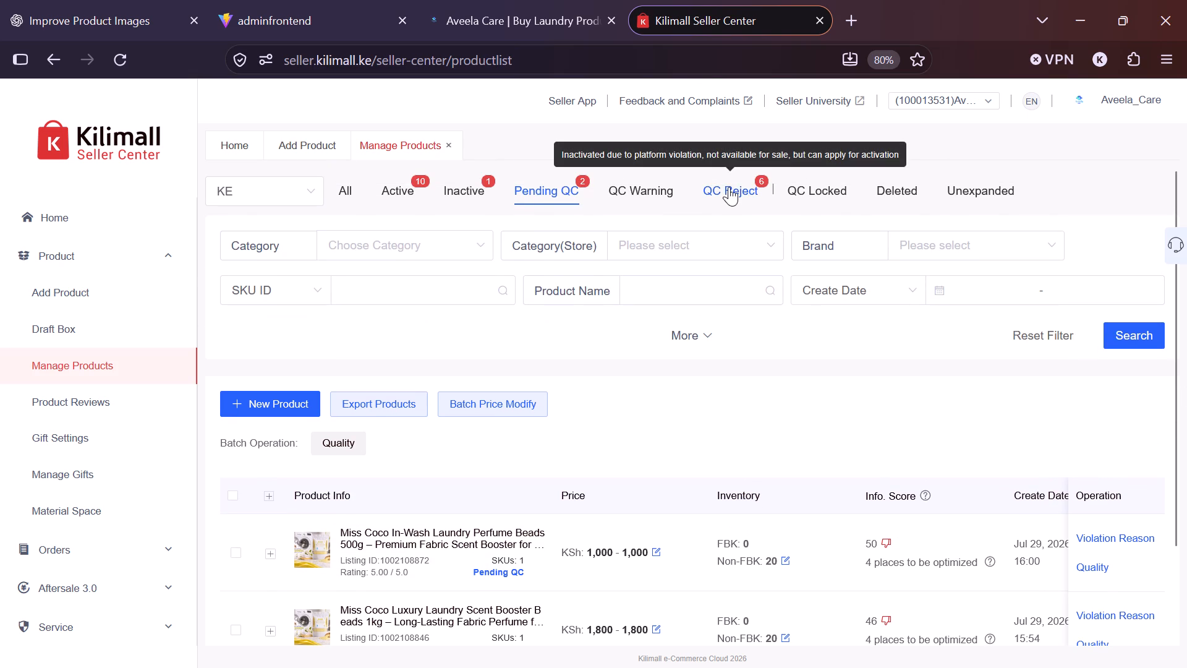
pyautogui.scroll(-3, 638, 388)
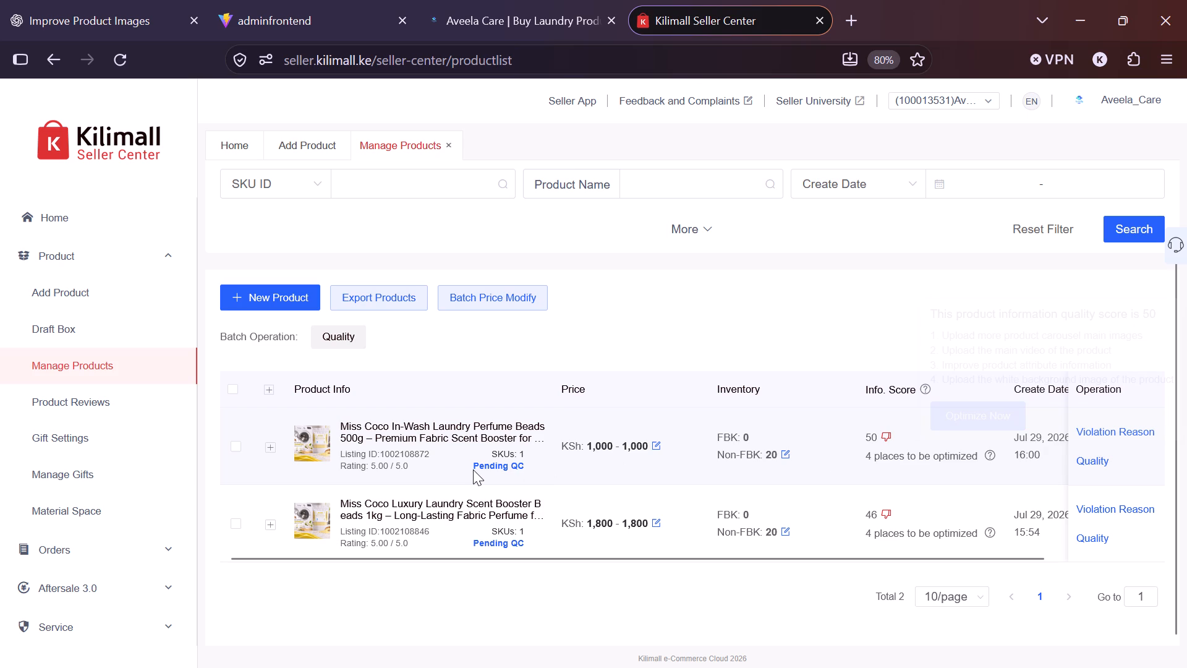
# View the violation reason for the Miss Coco 500g laundry perfume beads, then close it.
pyautogui.click(1097, 432)
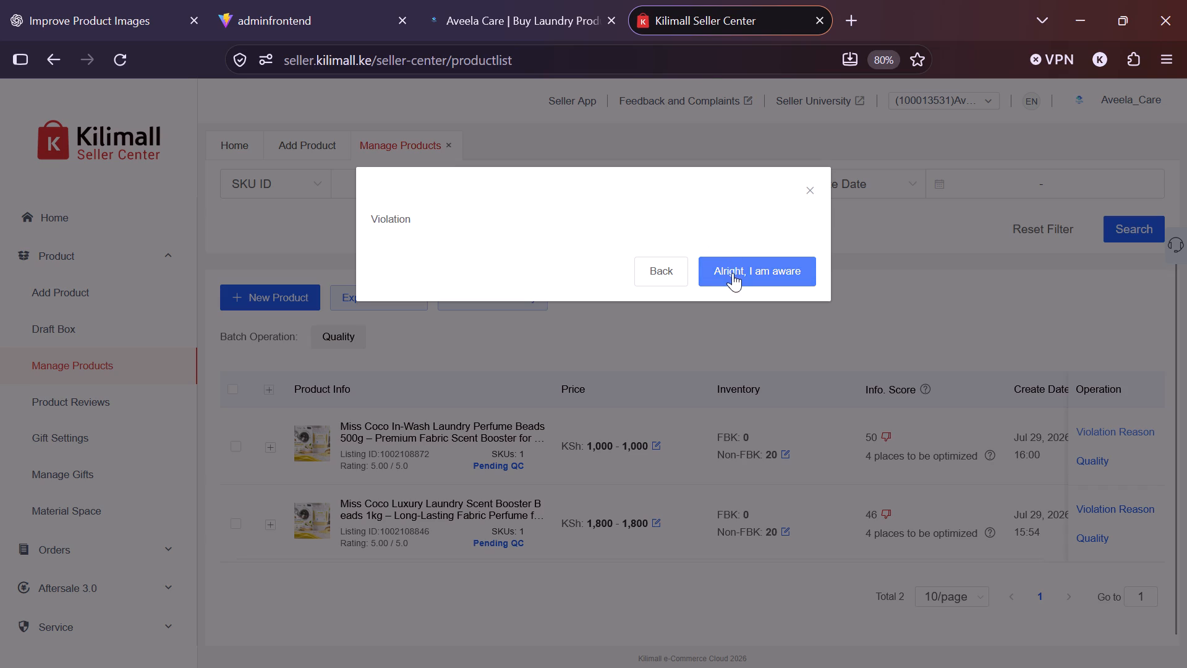
pyautogui.click(810, 192)
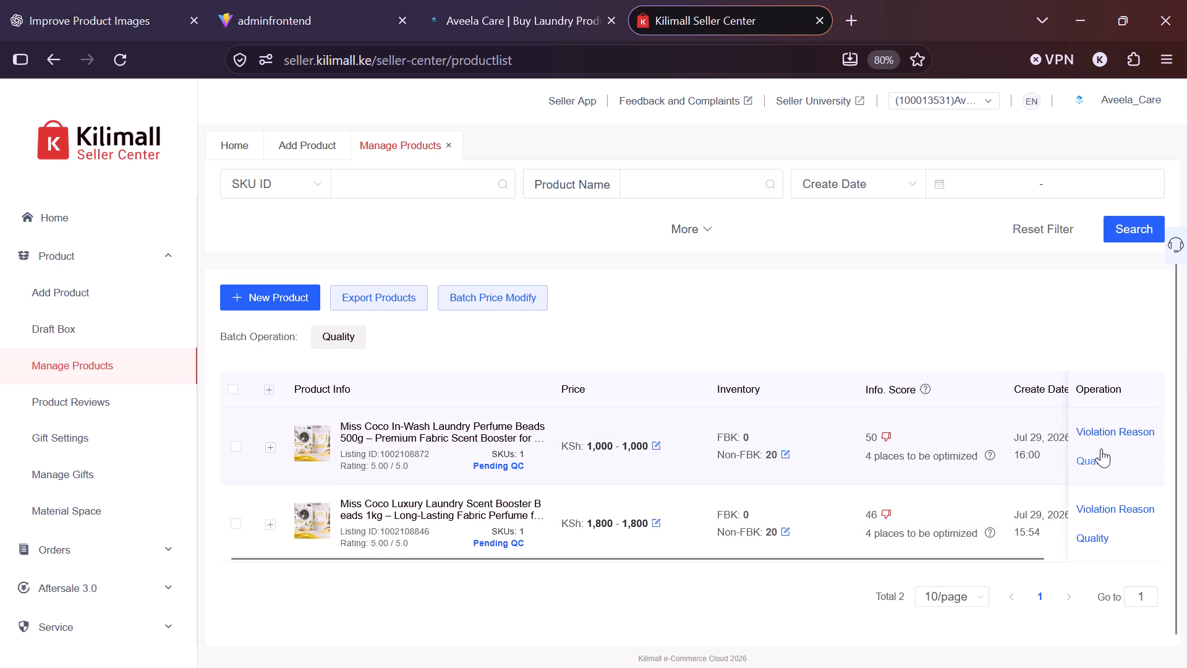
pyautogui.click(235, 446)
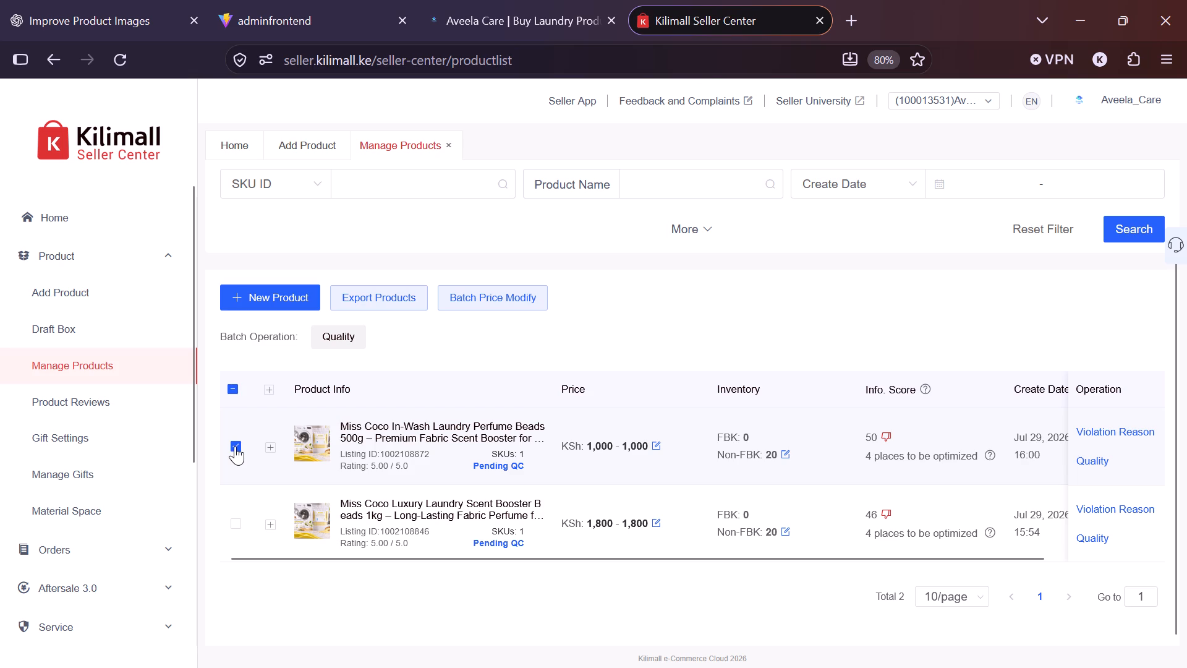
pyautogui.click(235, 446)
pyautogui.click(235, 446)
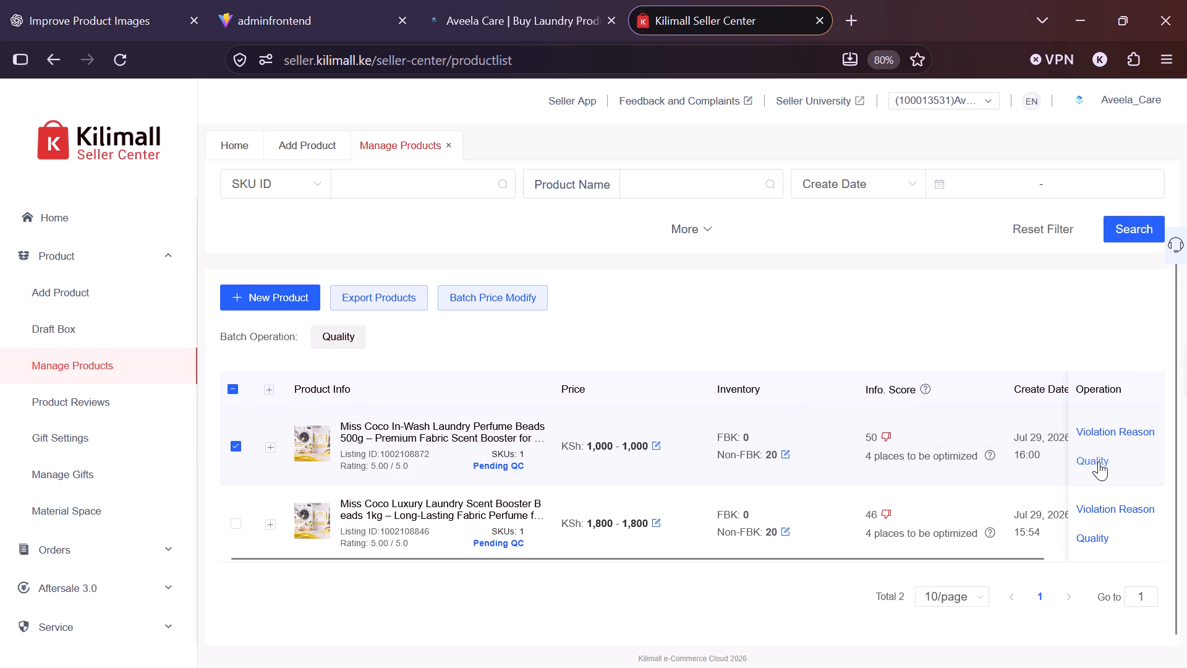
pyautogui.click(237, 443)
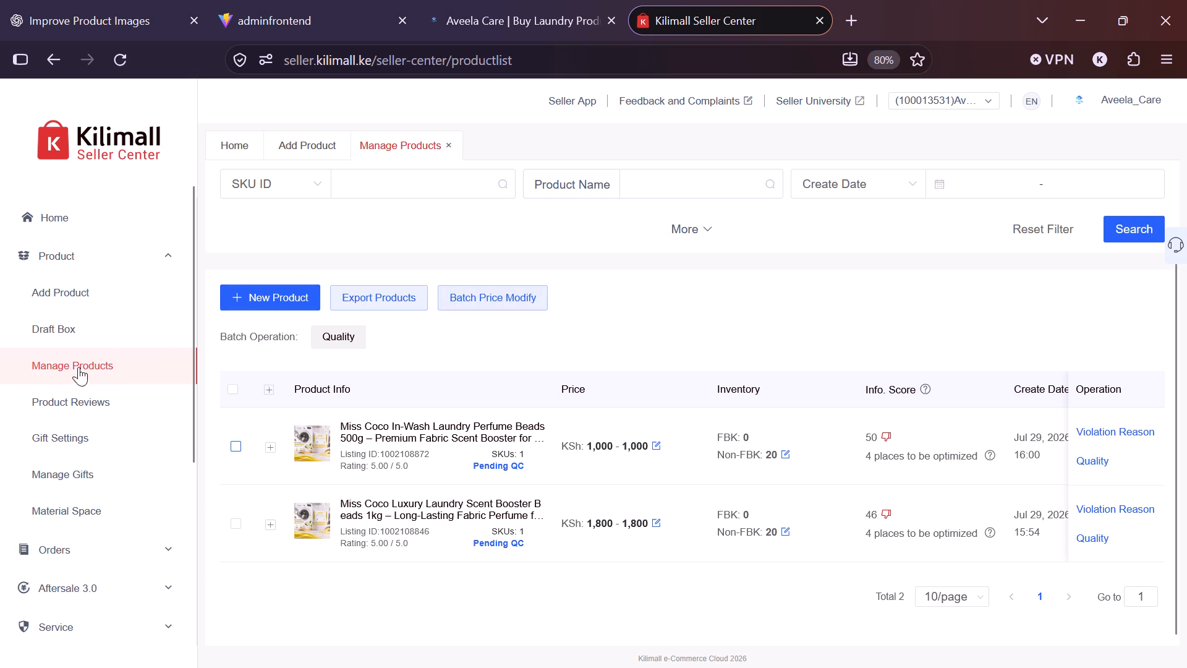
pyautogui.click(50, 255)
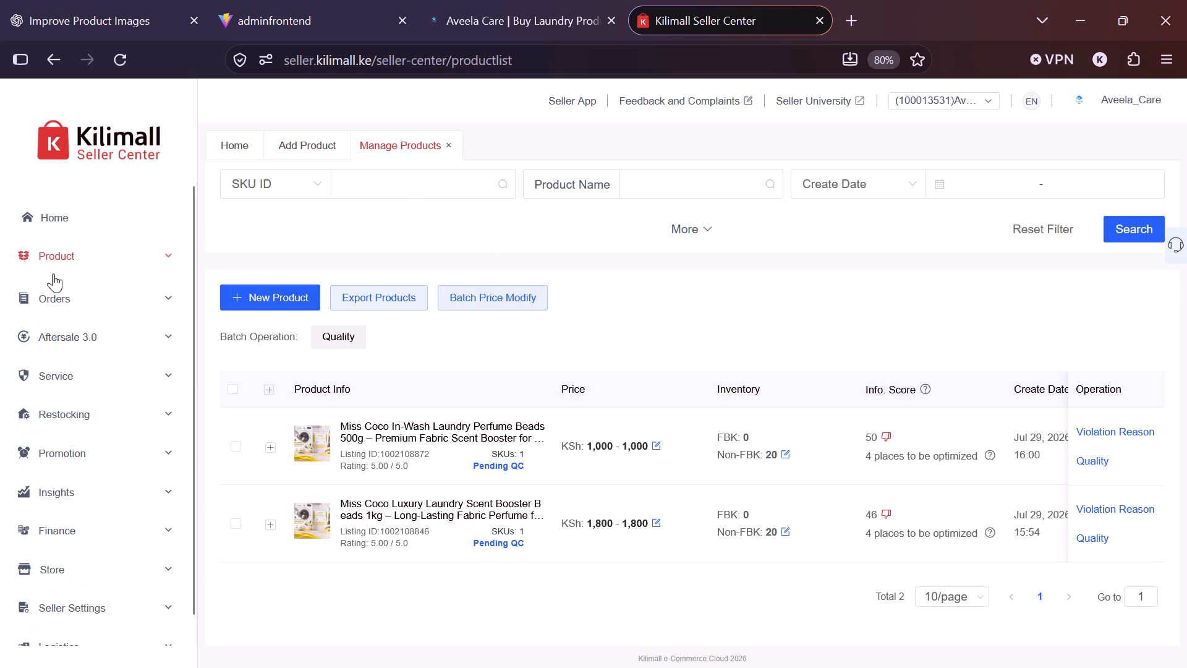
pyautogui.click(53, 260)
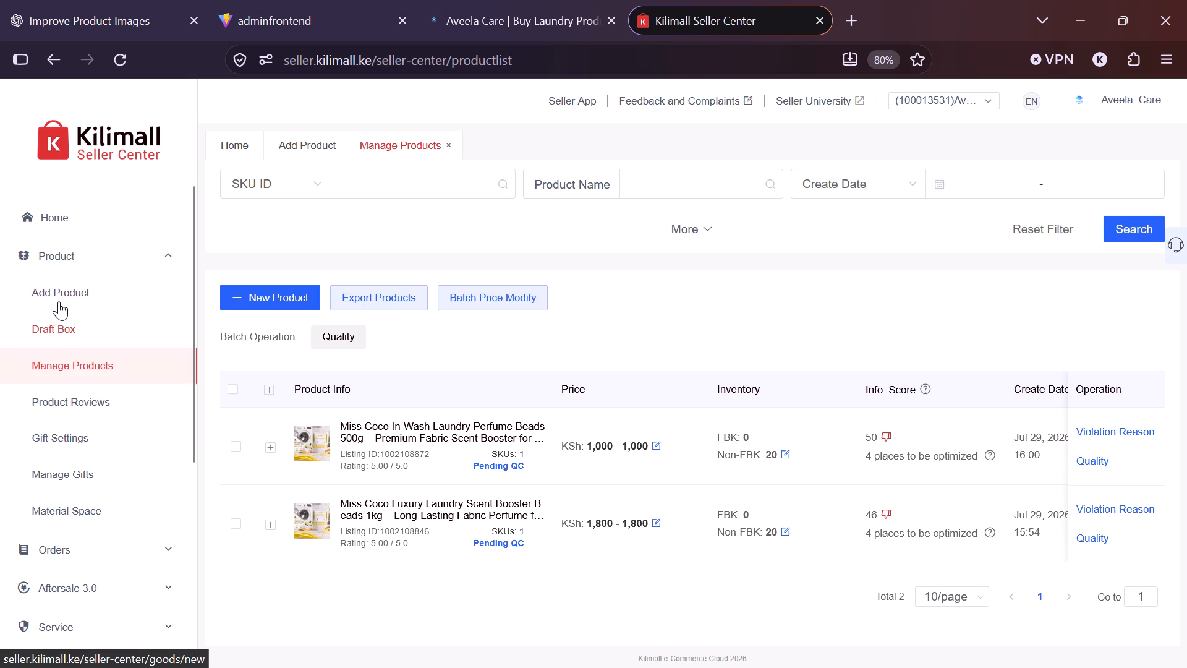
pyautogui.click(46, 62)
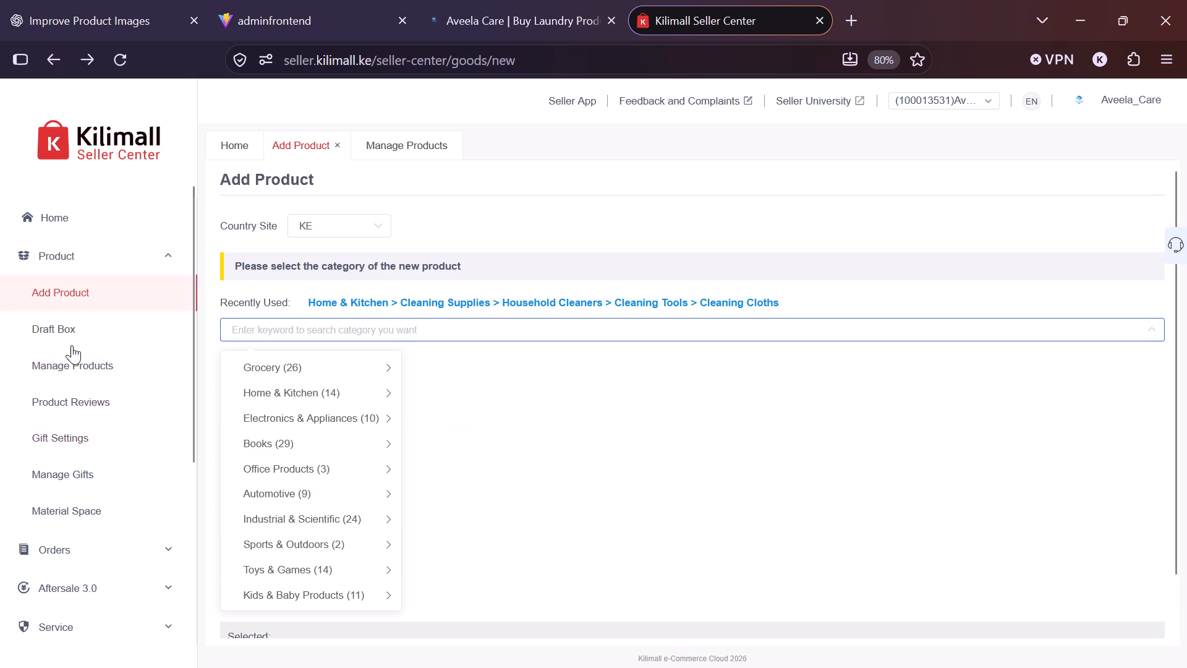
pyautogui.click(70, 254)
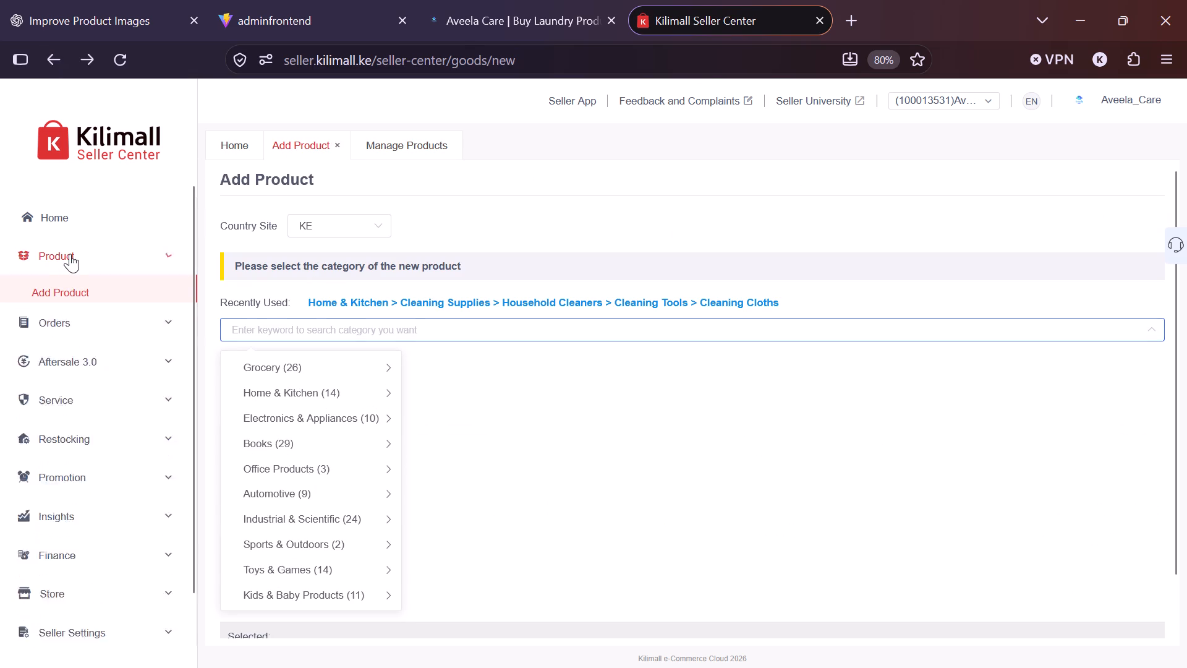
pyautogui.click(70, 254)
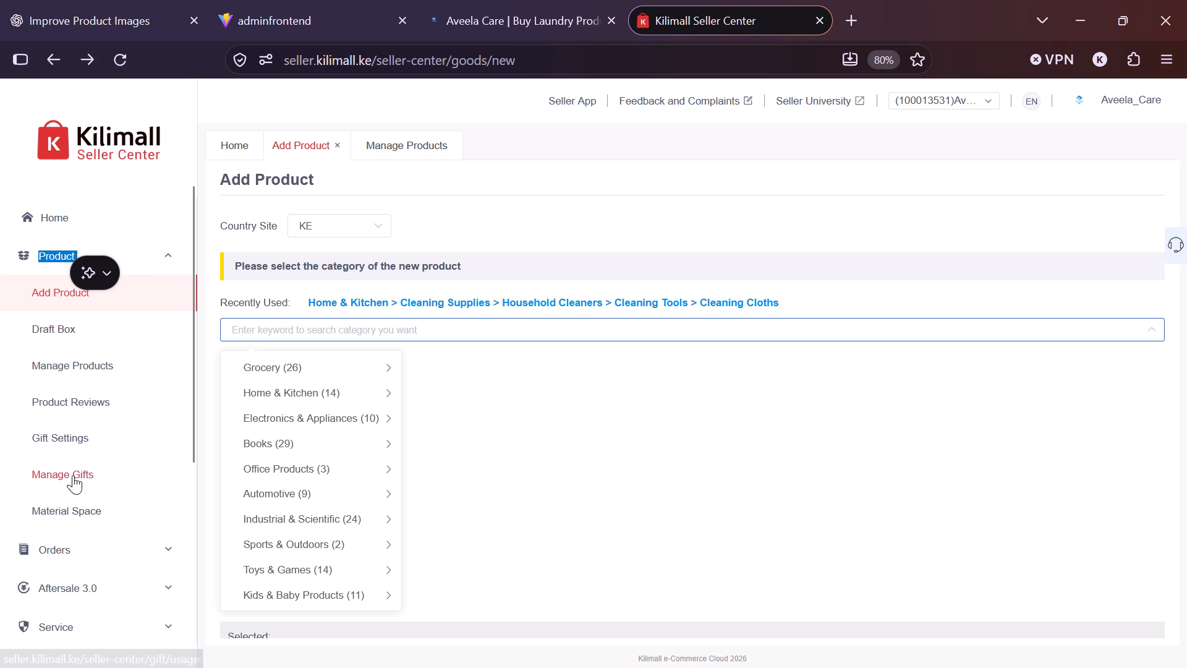
# Return to product management and review the products listed under QC Reject.
pyautogui.click(83, 362)
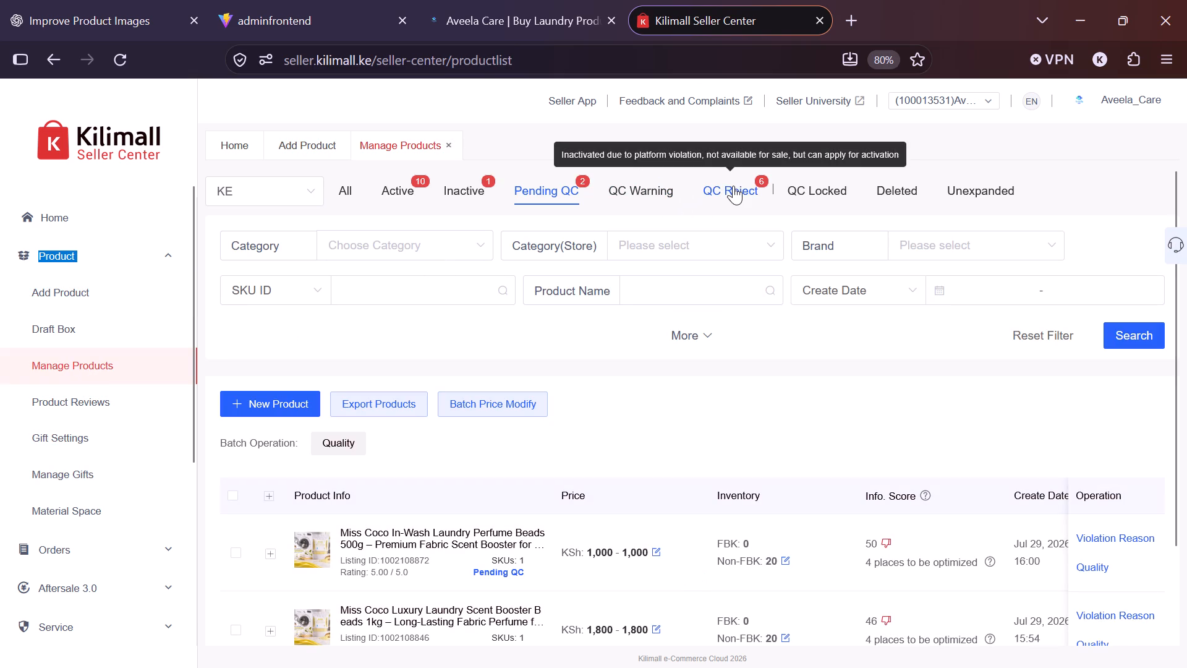
pyautogui.click(734, 190)
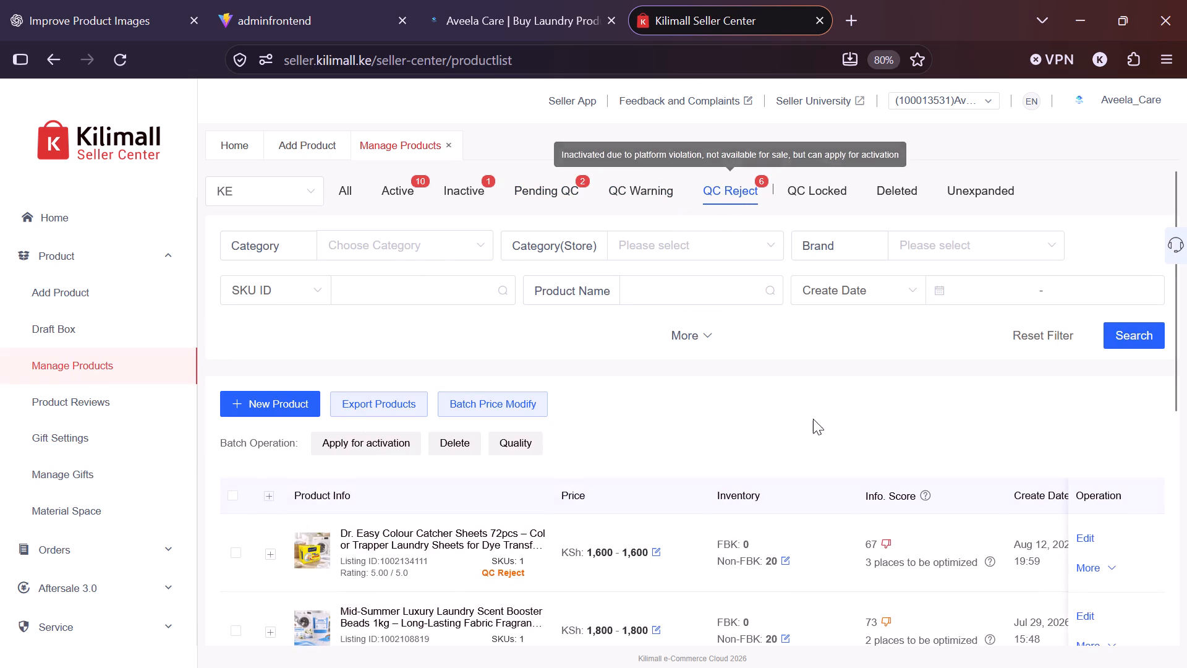
pyautogui.scroll(-4, 827, 414)
pyautogui.scroll(3, 827, 414)
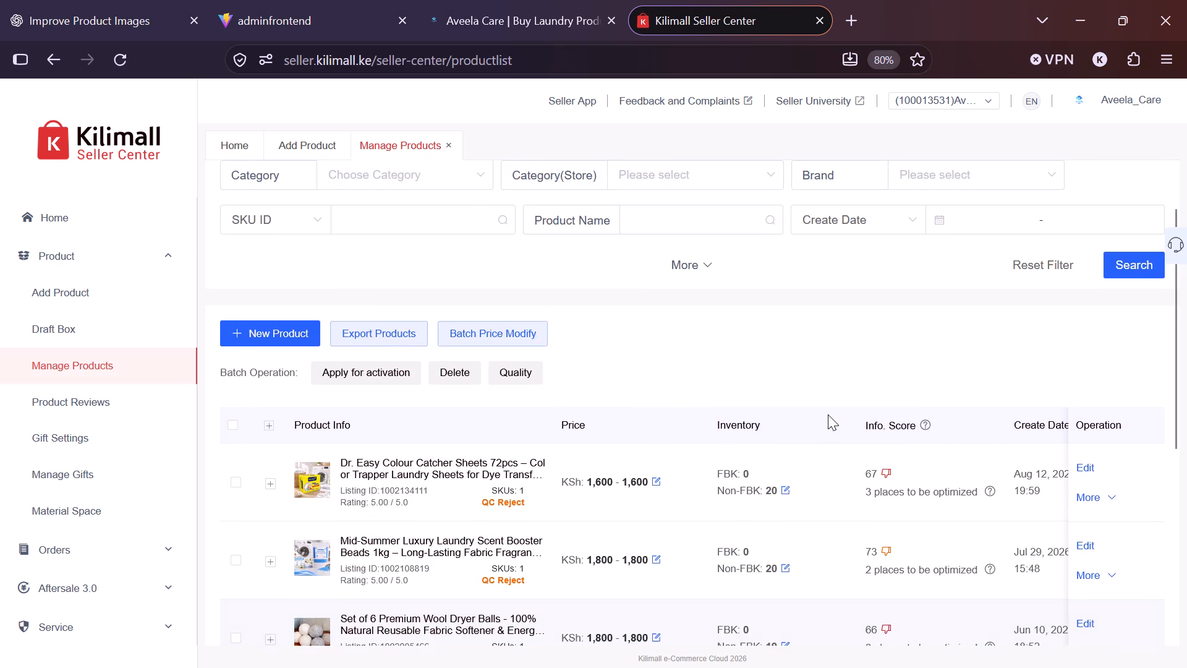
pyautogui.scroll(5, 828, 414)
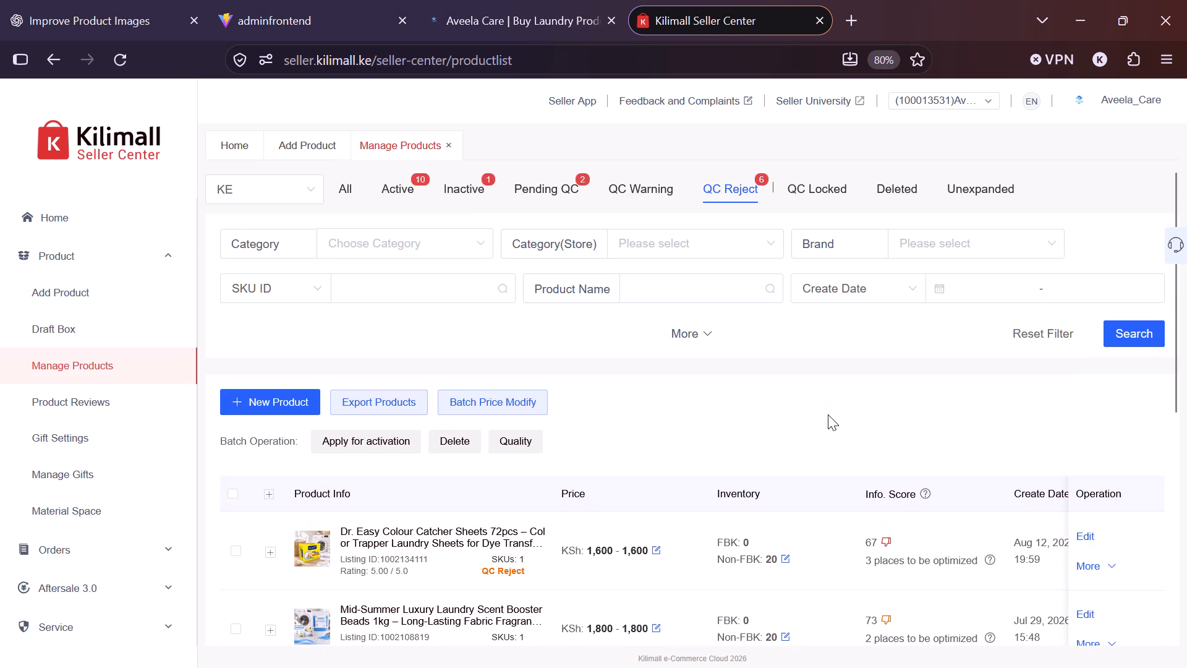
pyautogui.scroll(-4, 828, 414)
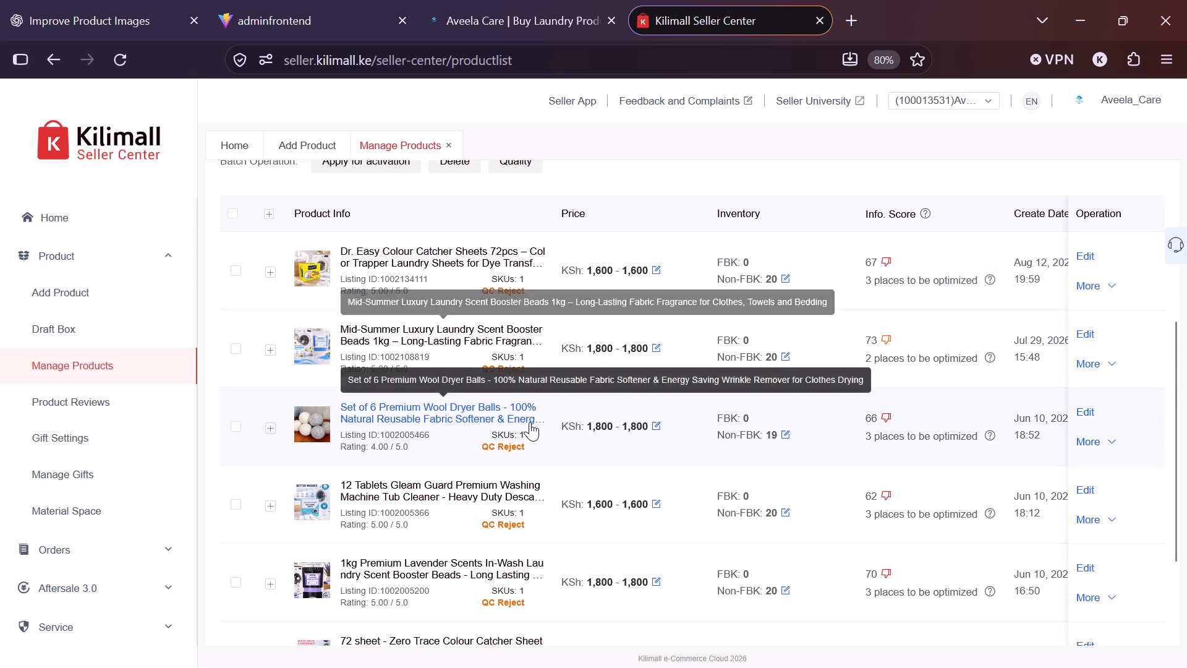
# View the violation reason for the rejected Dr. Easy Colour Catcher Sheets 72pcs listing.
pyautogui.scroll(-4, 394, 380)
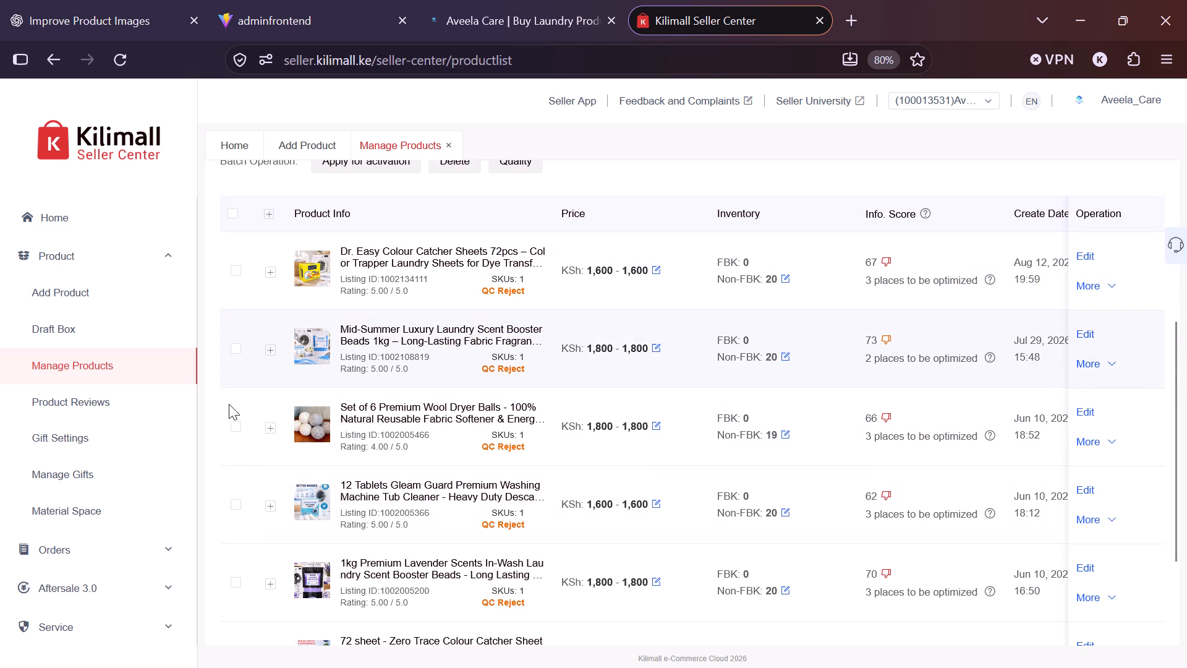
pyautogui.scroll(-3, 270, 589)
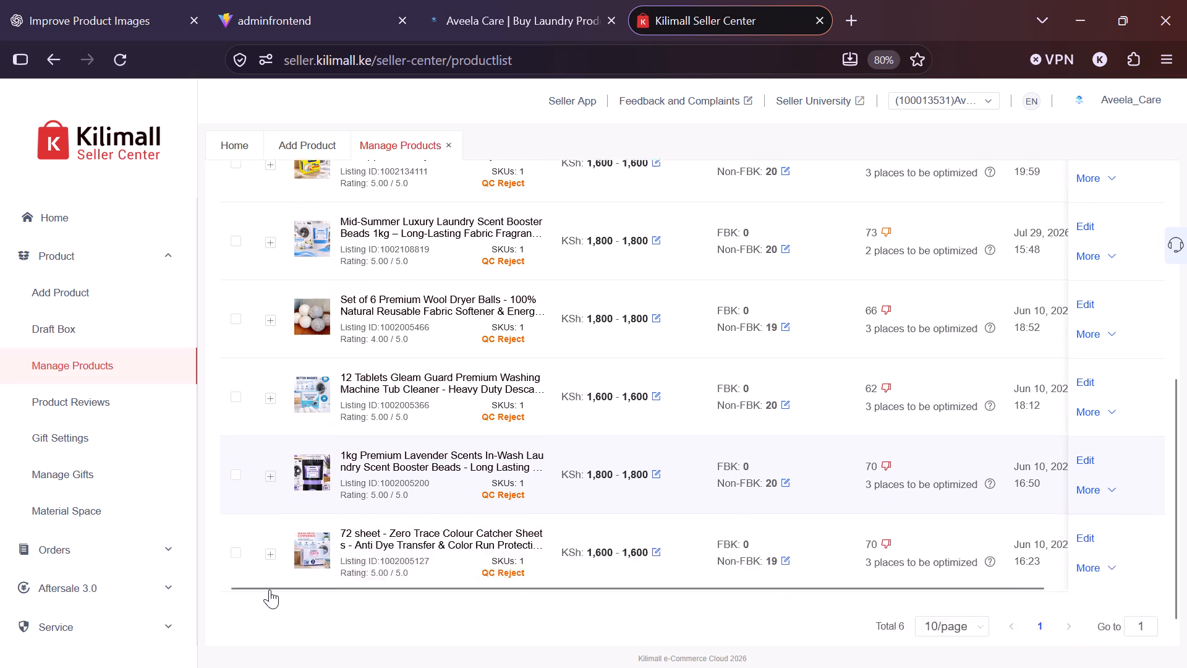
pyautogui.scroll(5, 1168, 379)
pyautogui.scroll(-3, 1086, 453)
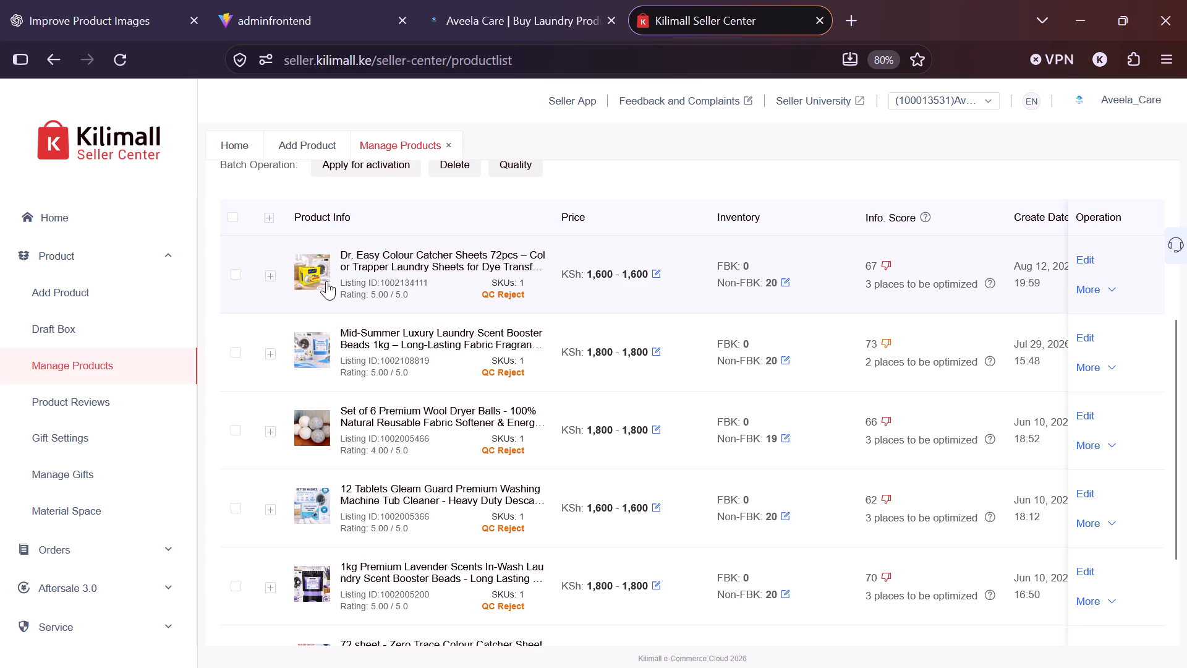
pyautogui.click(381, 275)
pyautogui.click(1107, 289)
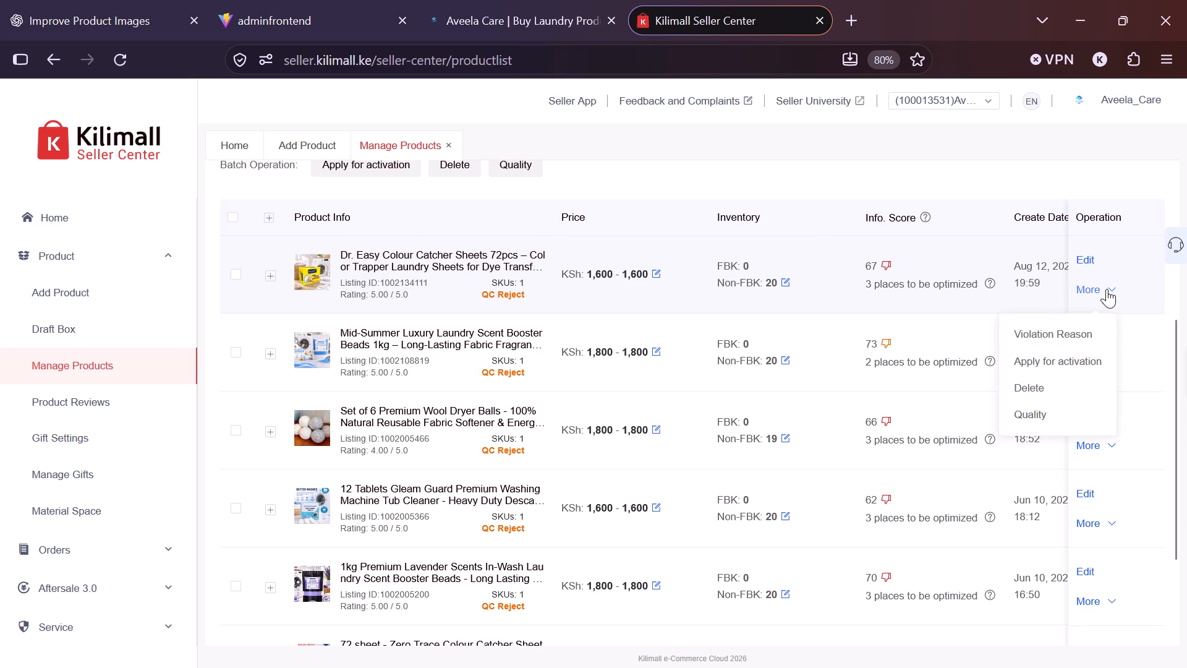
pyautogui.click(1029, 336)
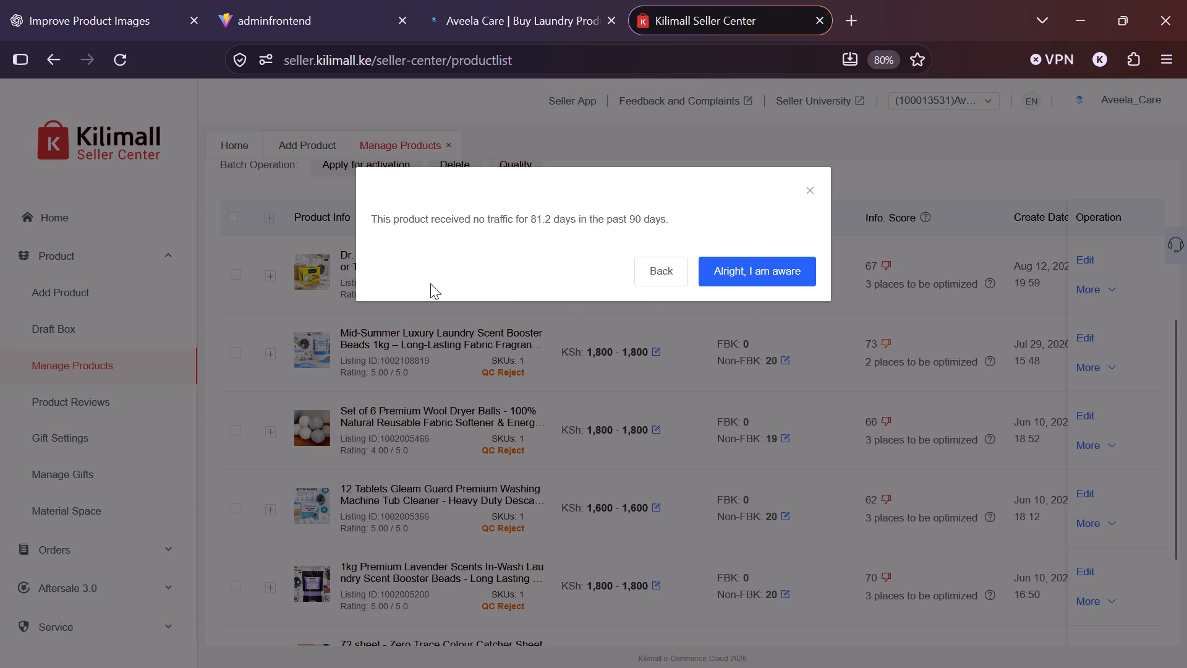
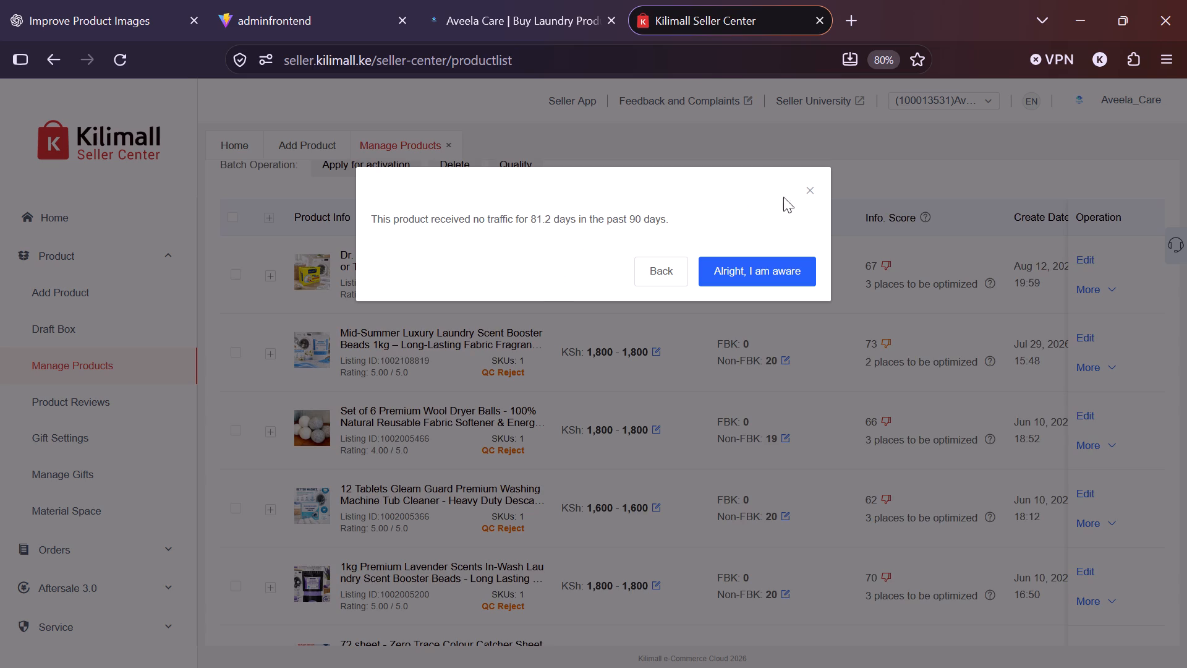
# Close the product traffic notice to get back to the list of QC Reject products.
pyautogui.click(811, 192)
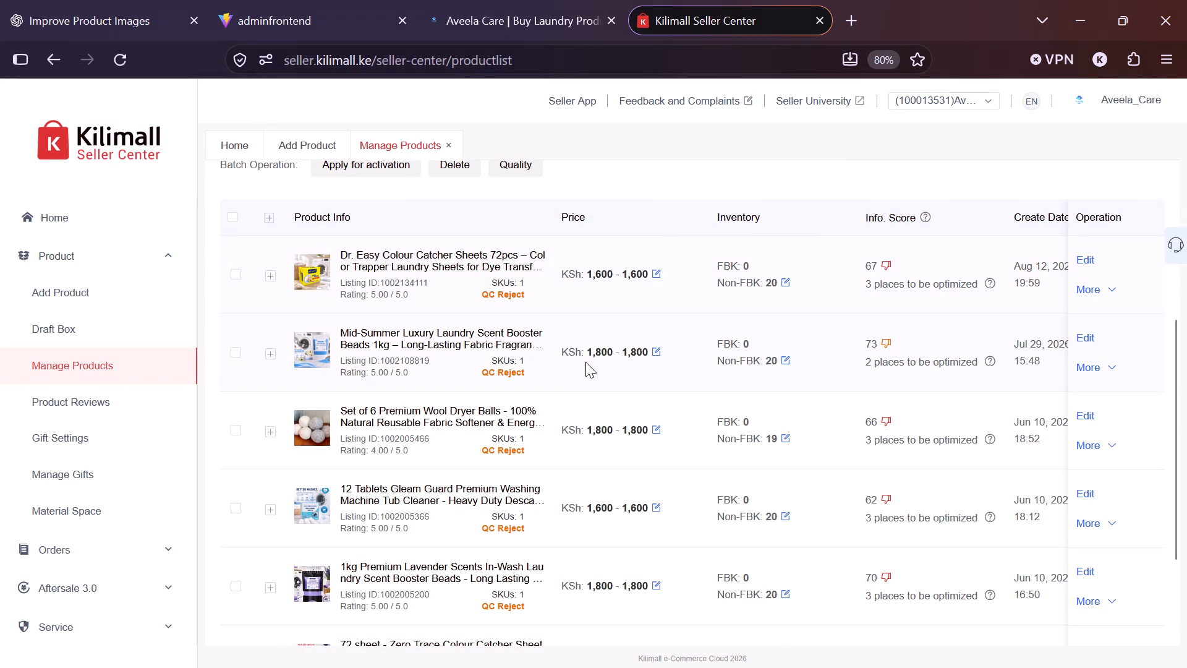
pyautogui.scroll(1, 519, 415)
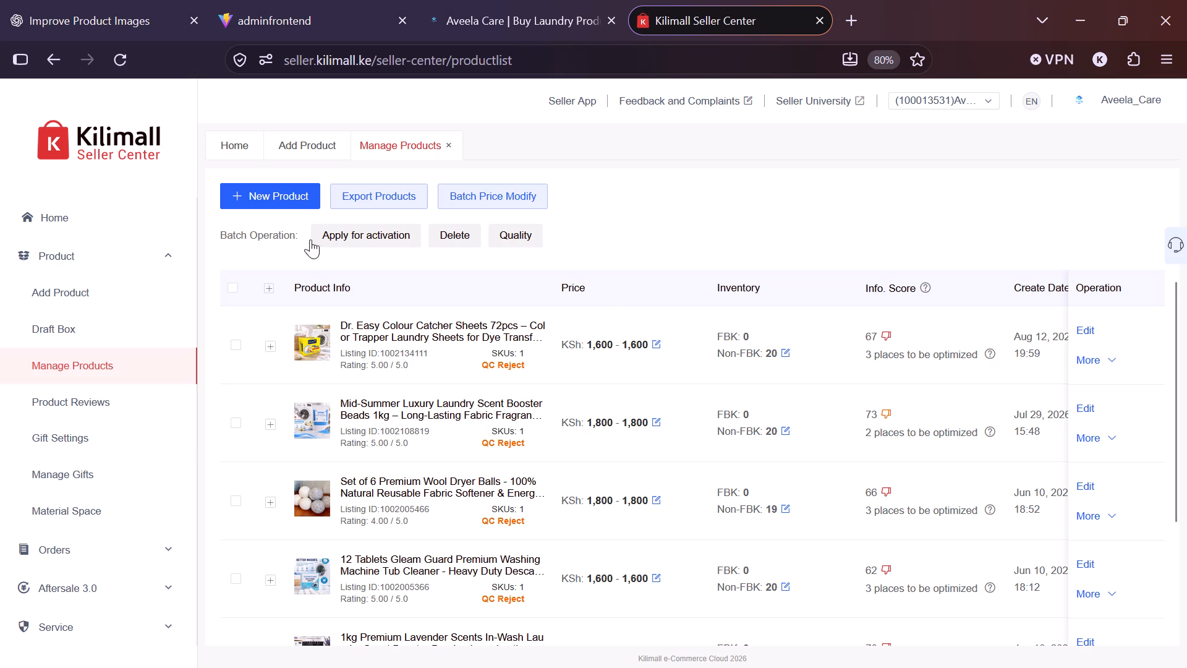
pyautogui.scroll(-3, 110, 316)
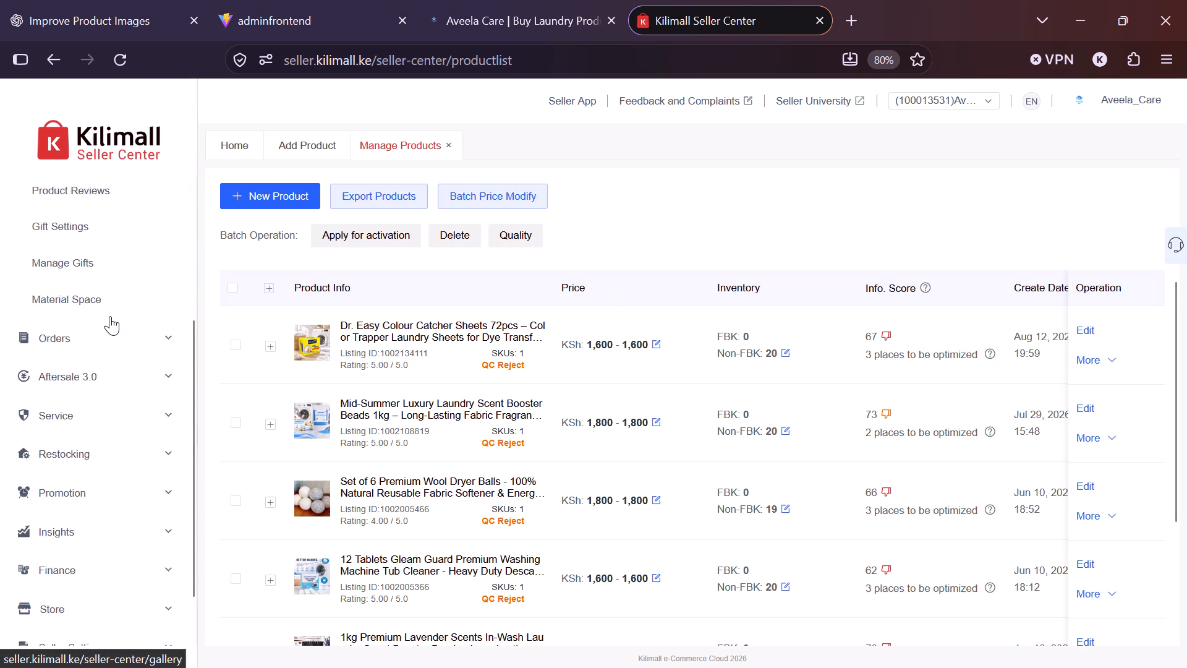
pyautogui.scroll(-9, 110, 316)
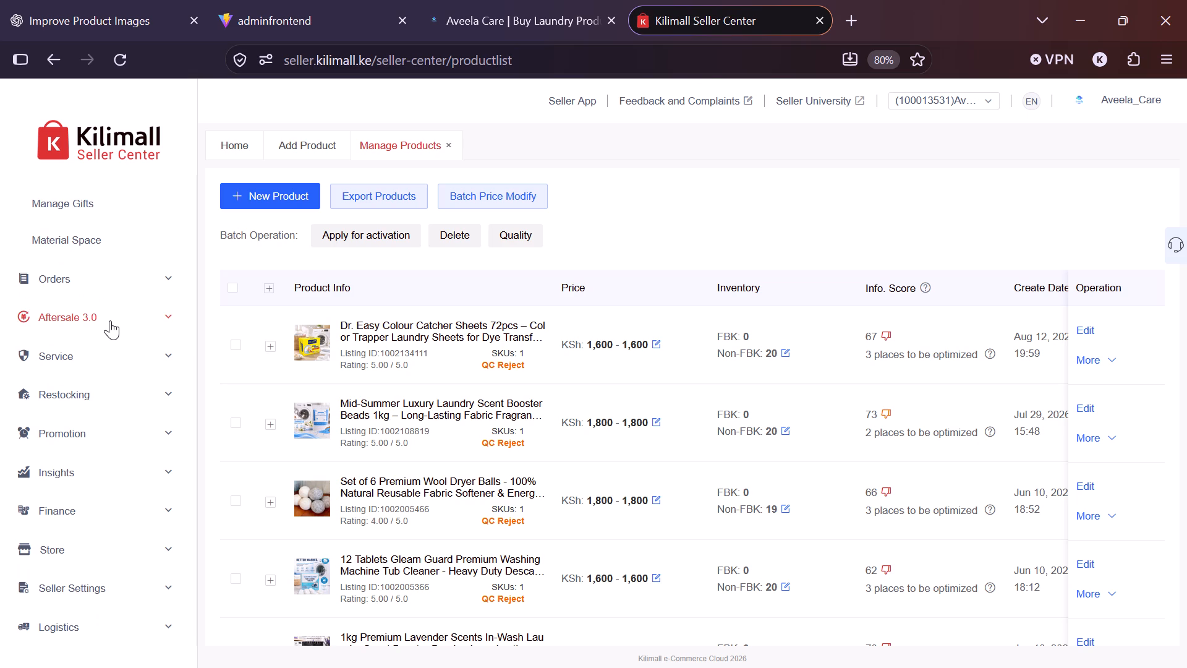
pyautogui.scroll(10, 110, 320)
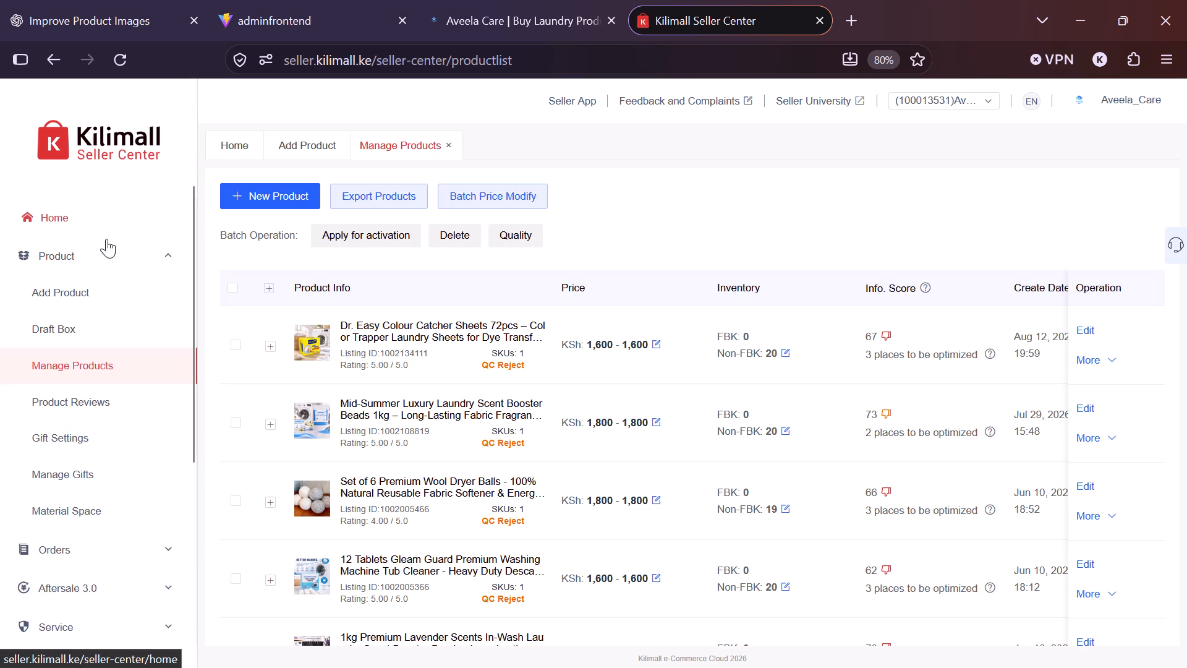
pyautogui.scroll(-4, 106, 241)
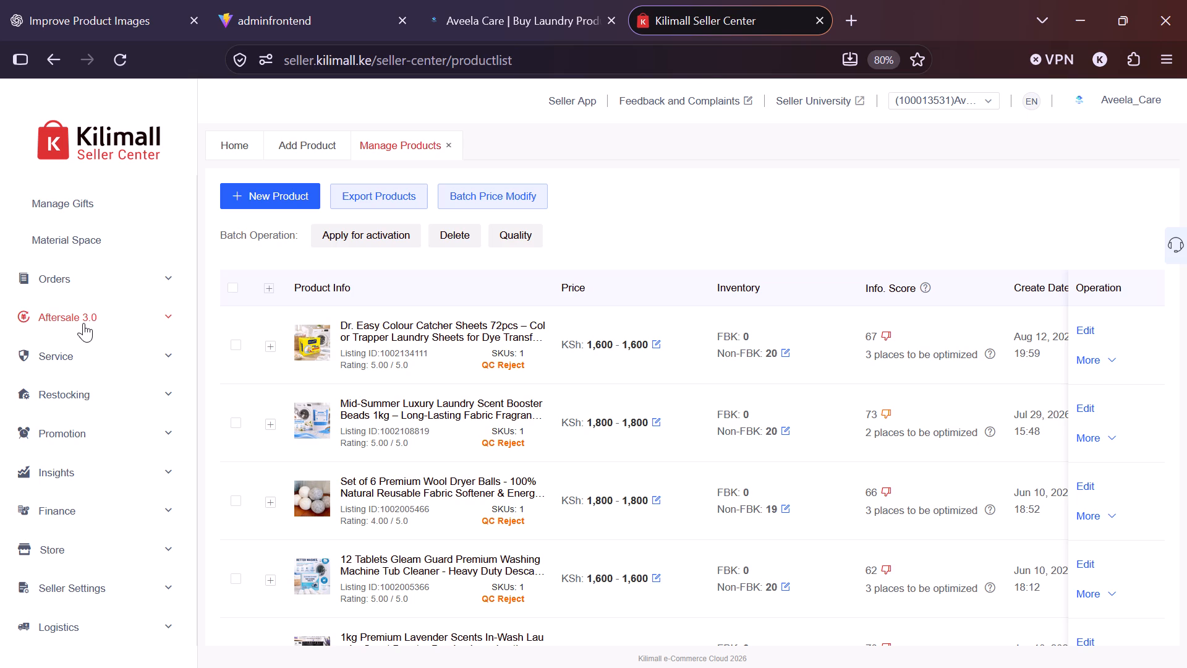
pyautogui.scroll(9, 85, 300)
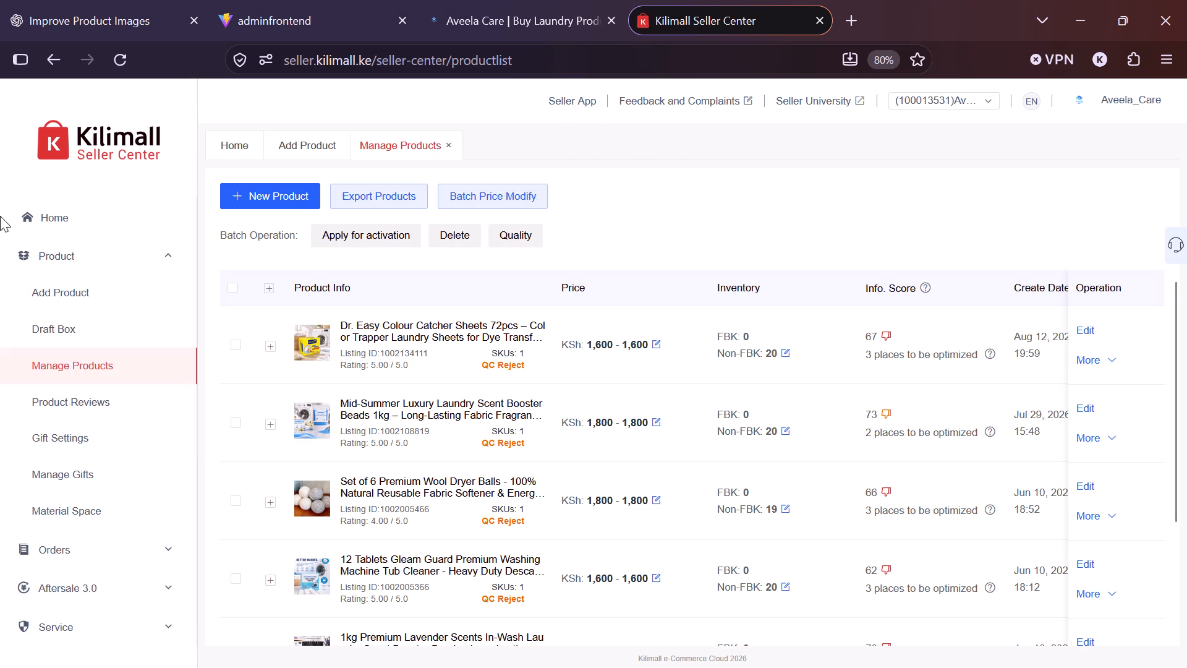
# Open the Seller Center home dashboard and review the to-do list, business overview, best-selling products and most-visited products.
pyautogui.click(50, 213)
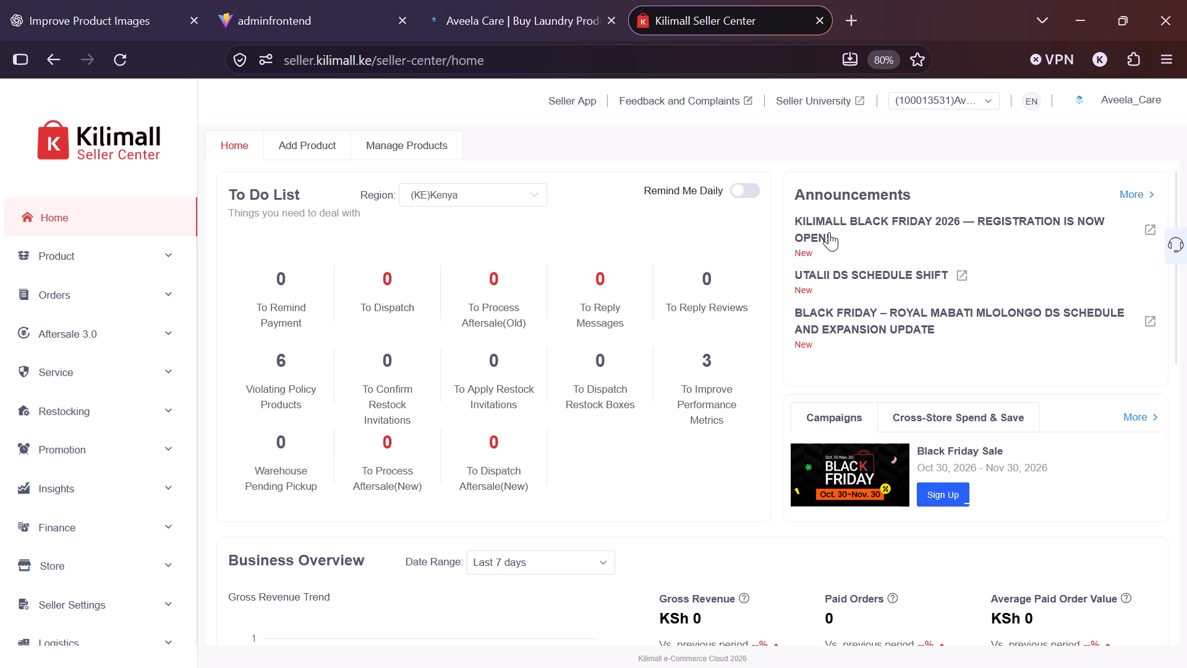
pyautogui.scroll(-12, 660, 427)
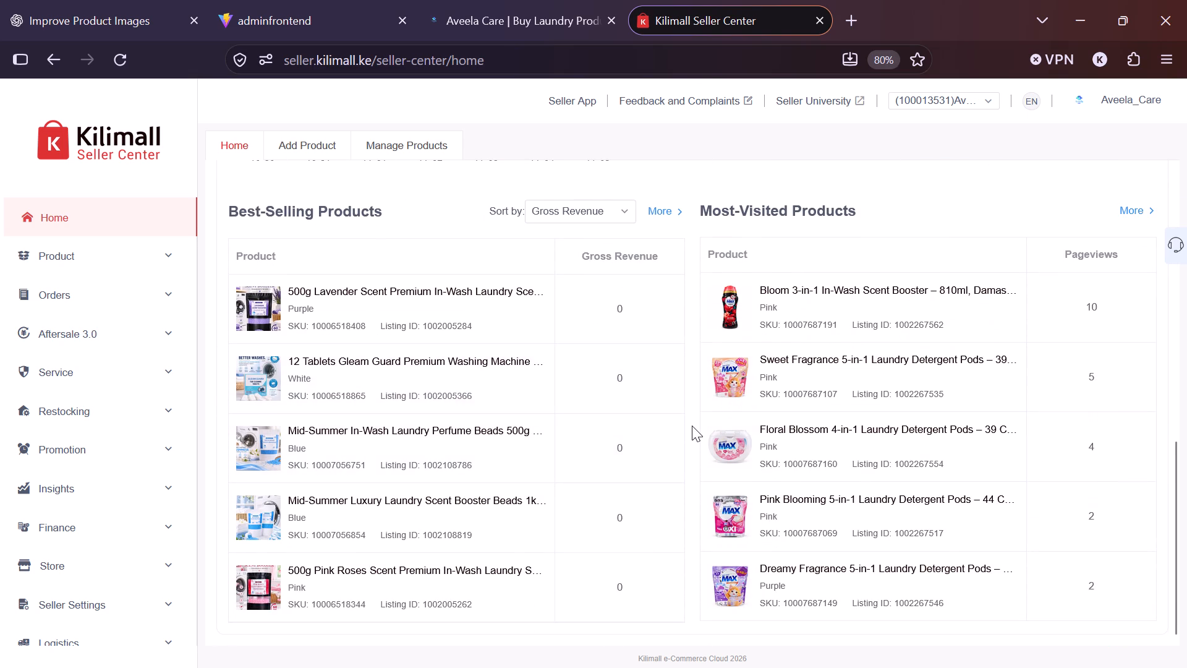
pyautogui.scroll(-8, 692, 426)
pyautogui.scroll(2, 689, 420)
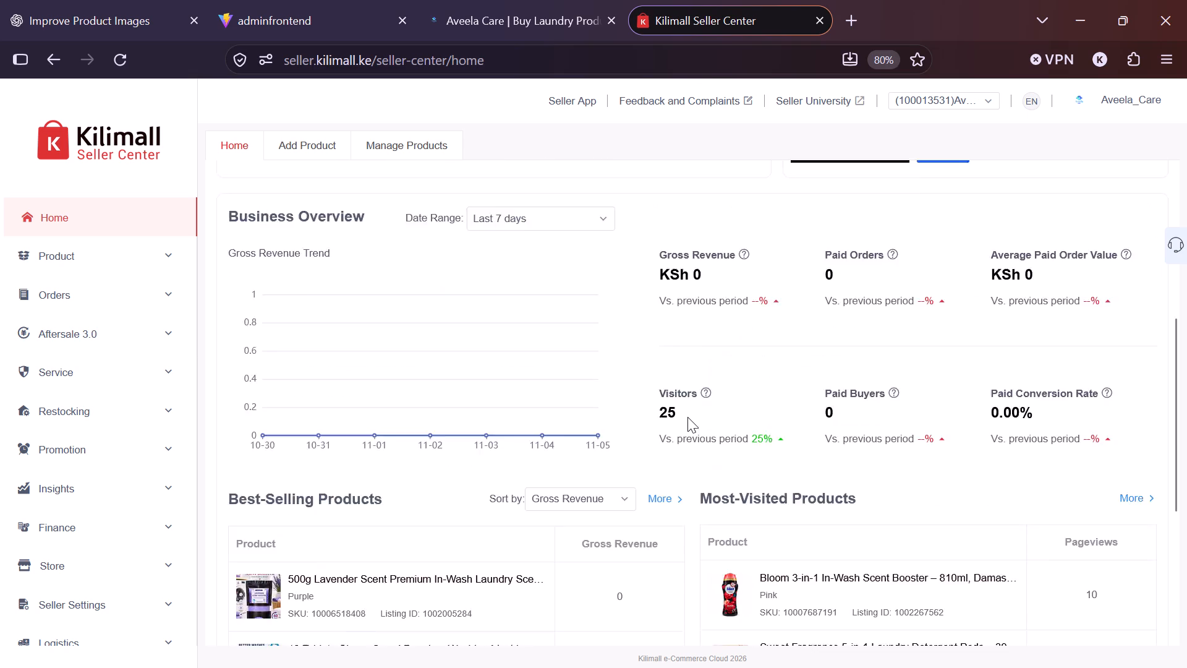
pyautogui.scroll(9, 687, 417)
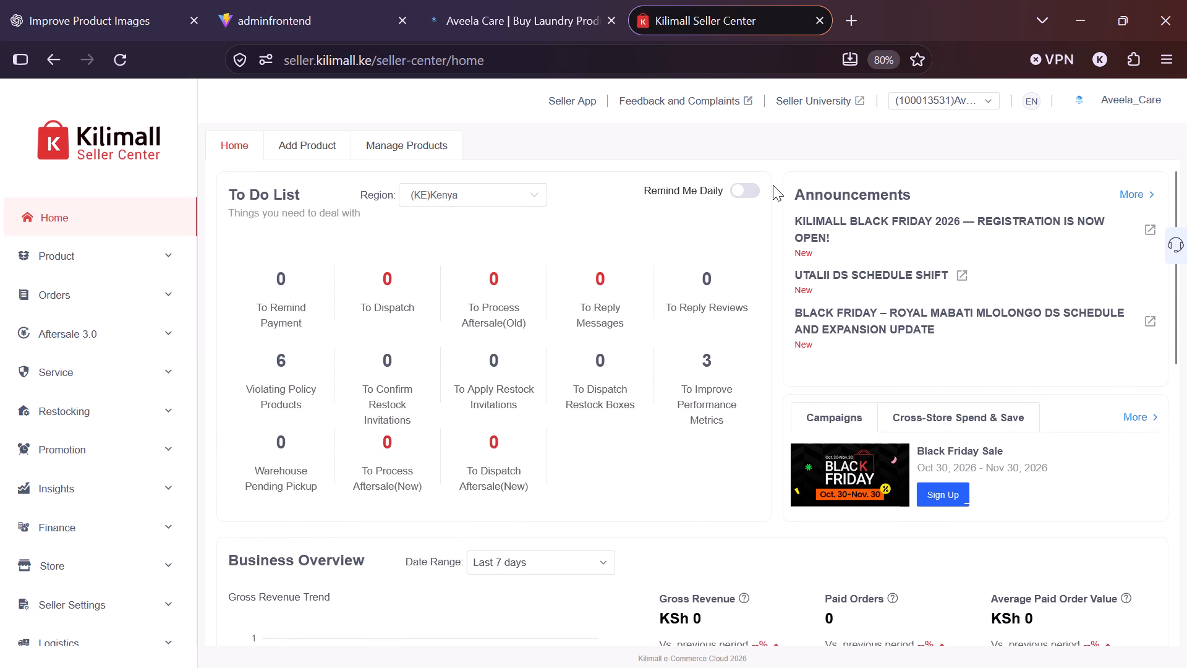
pyautogui.scroll(-14, 773, 193)
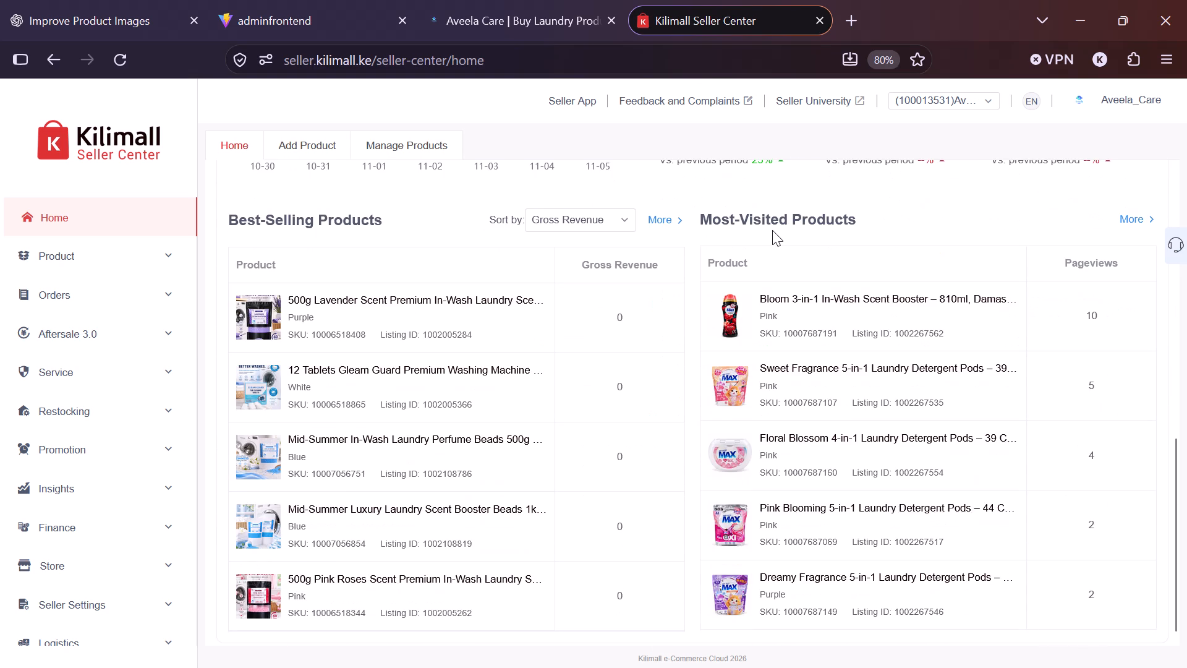
pyautogui.scroll(-2, 772, 230)
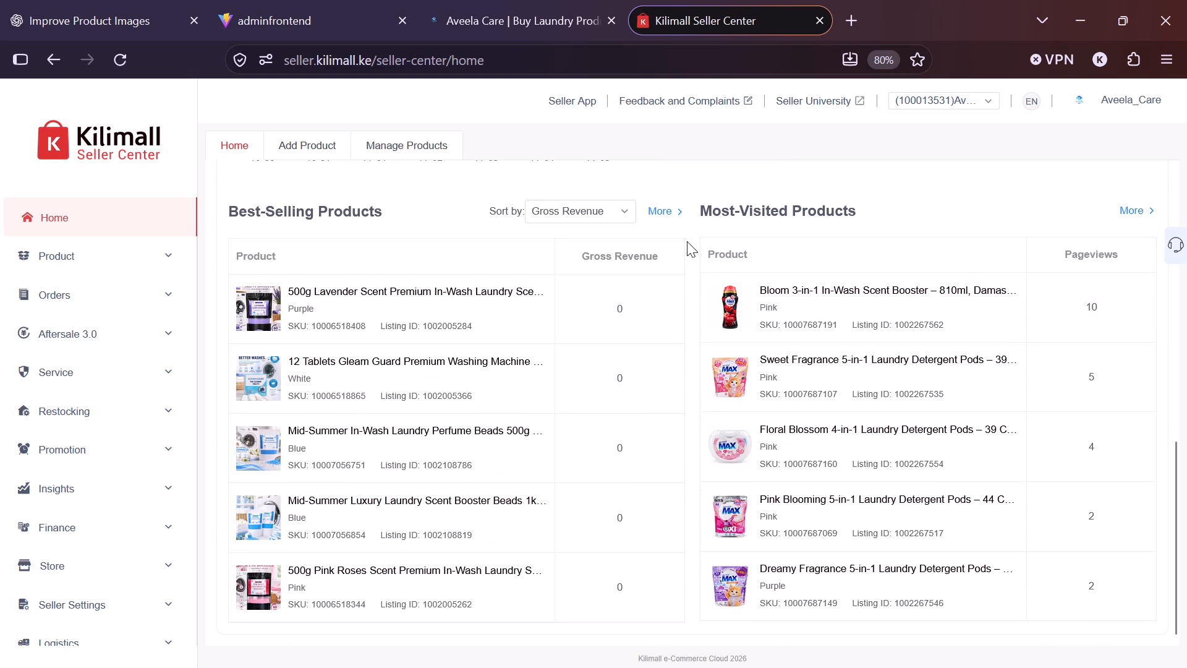
pyautogui.scroll(-3, 687, 241)
pyautogui.scroll(1, 692, 302)
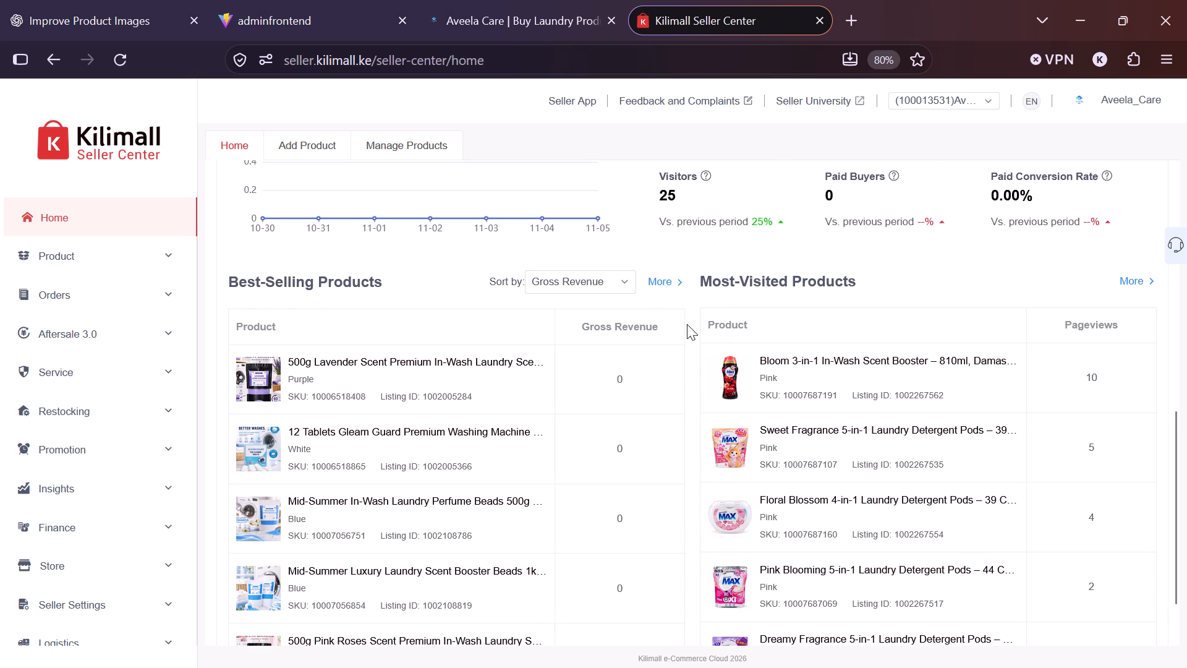
pyautogui.scroll(18, 687, 324)
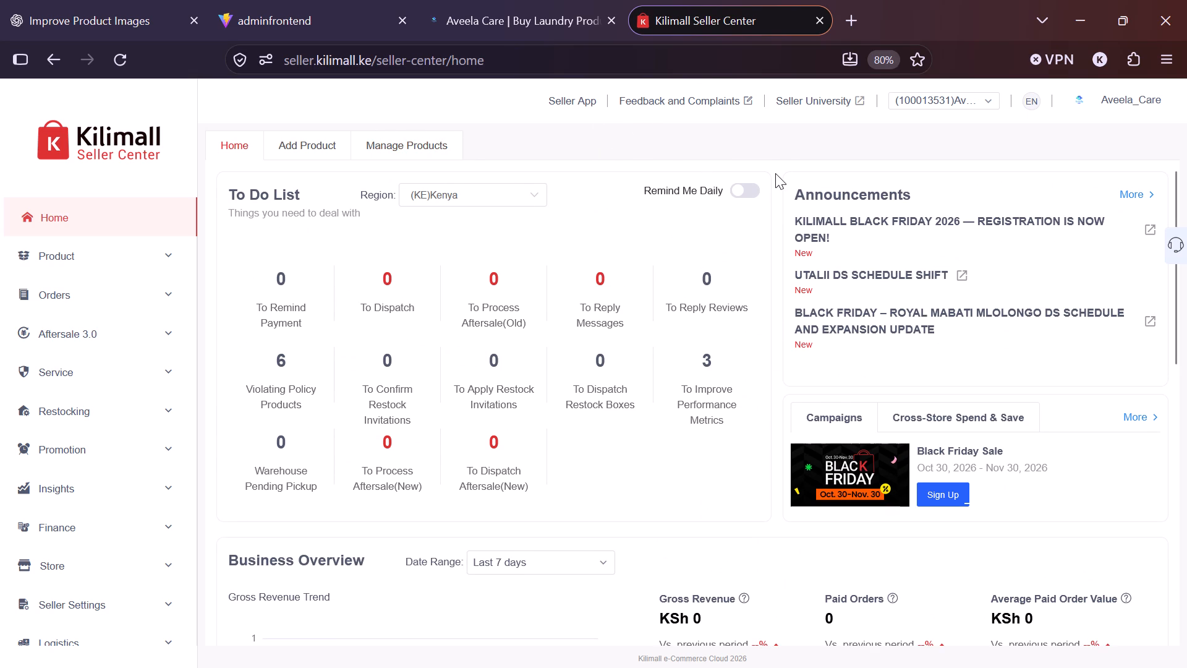
pyautogui.scroll(-4, 773, 173)
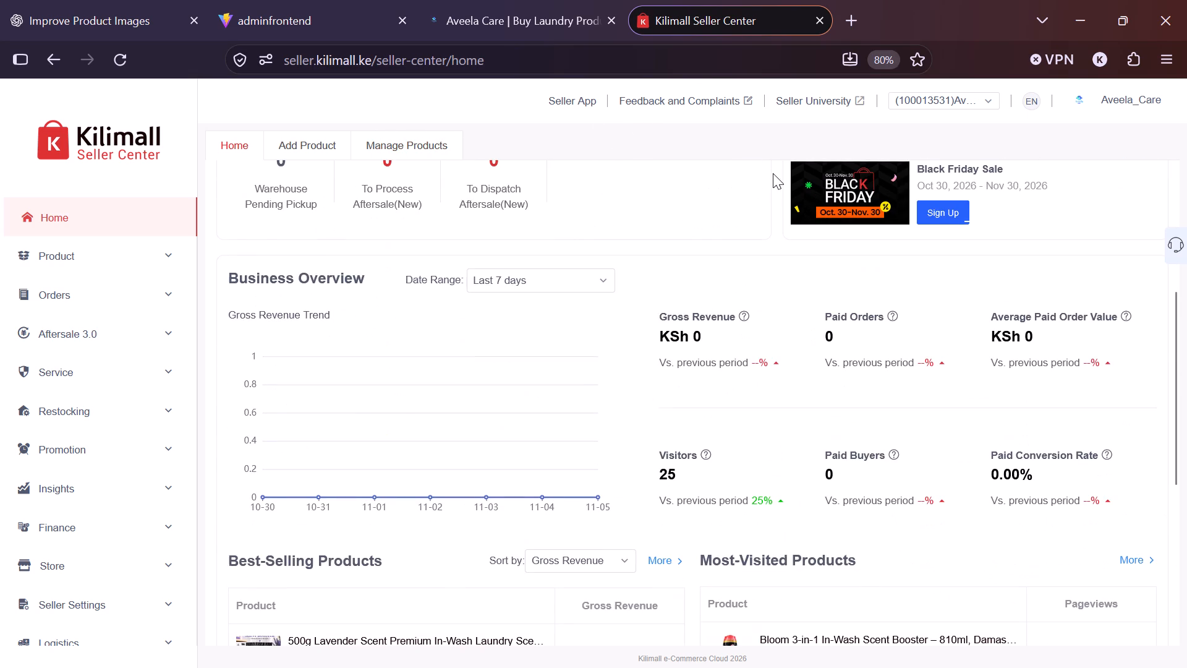
pyautogui.scroll(-8, 773, 173)
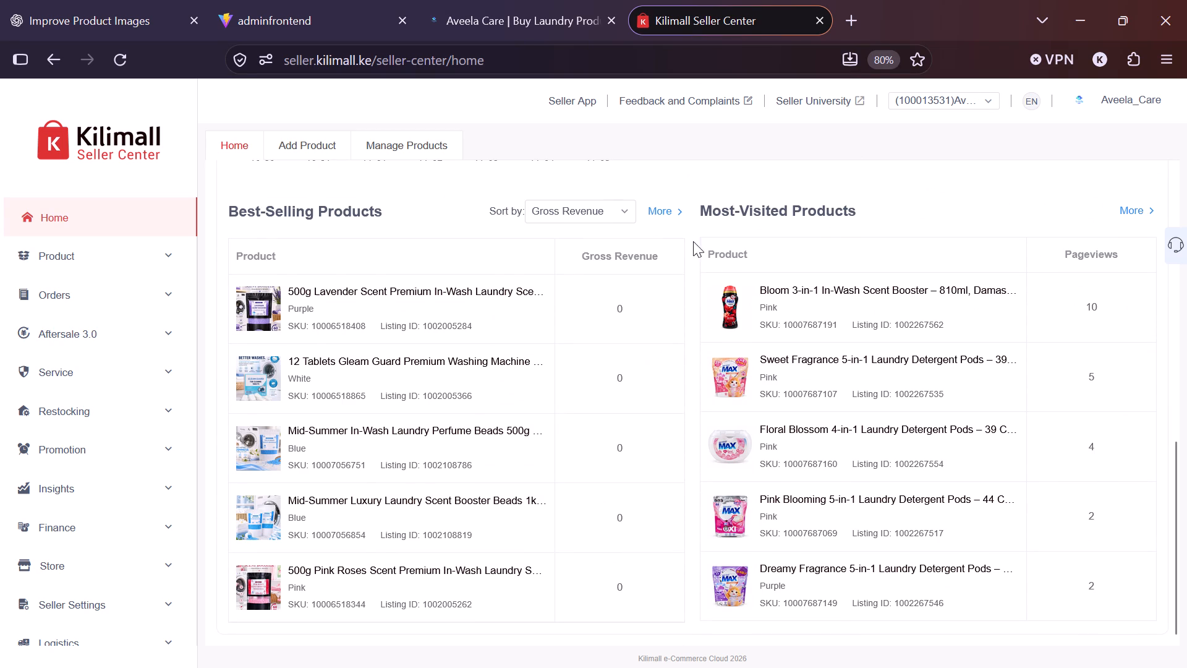
pyautogui.scroll(9, 696, 237)
pyautogui.scroll(4, 770, 192)
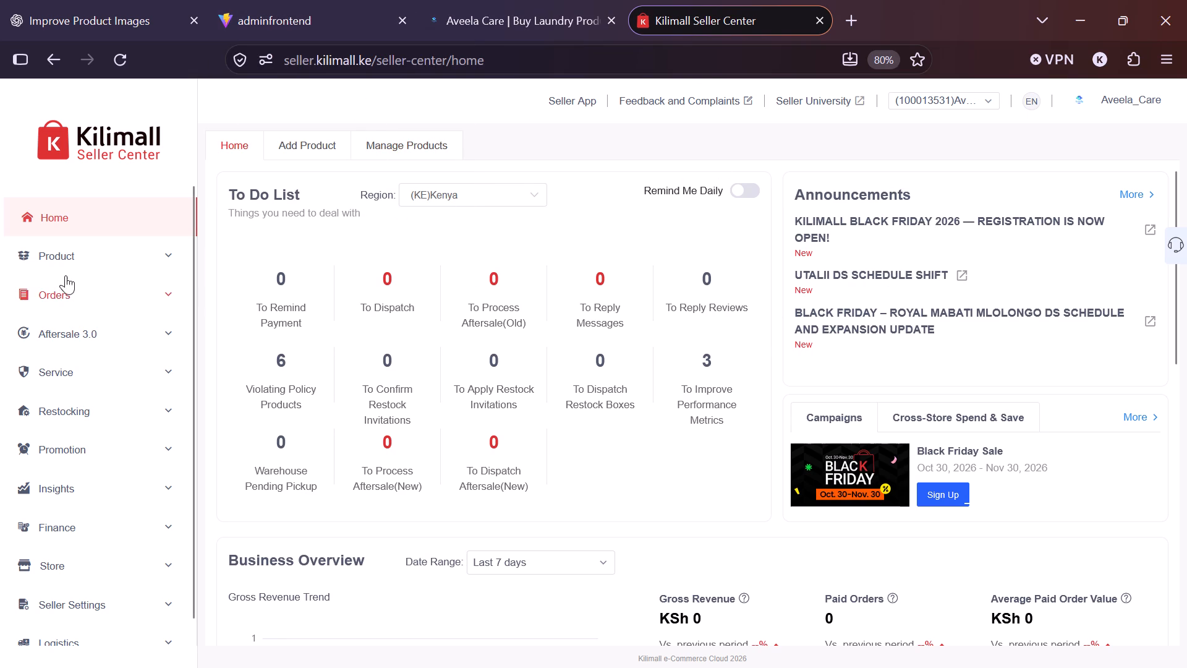
# Return to product management and apply for activation of the QC-rejected Dr. Easy Colour Catcher Sheets 72pcs listing.
pyautogui.click(66, 255)
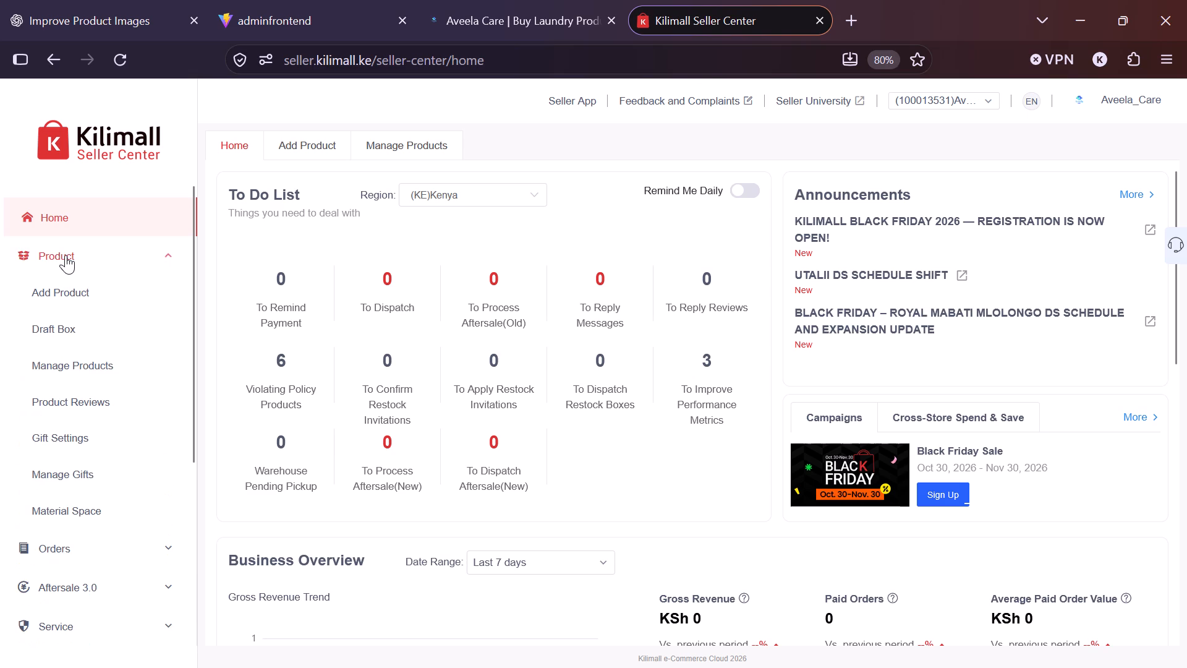
pyautogui.click(80, 364)
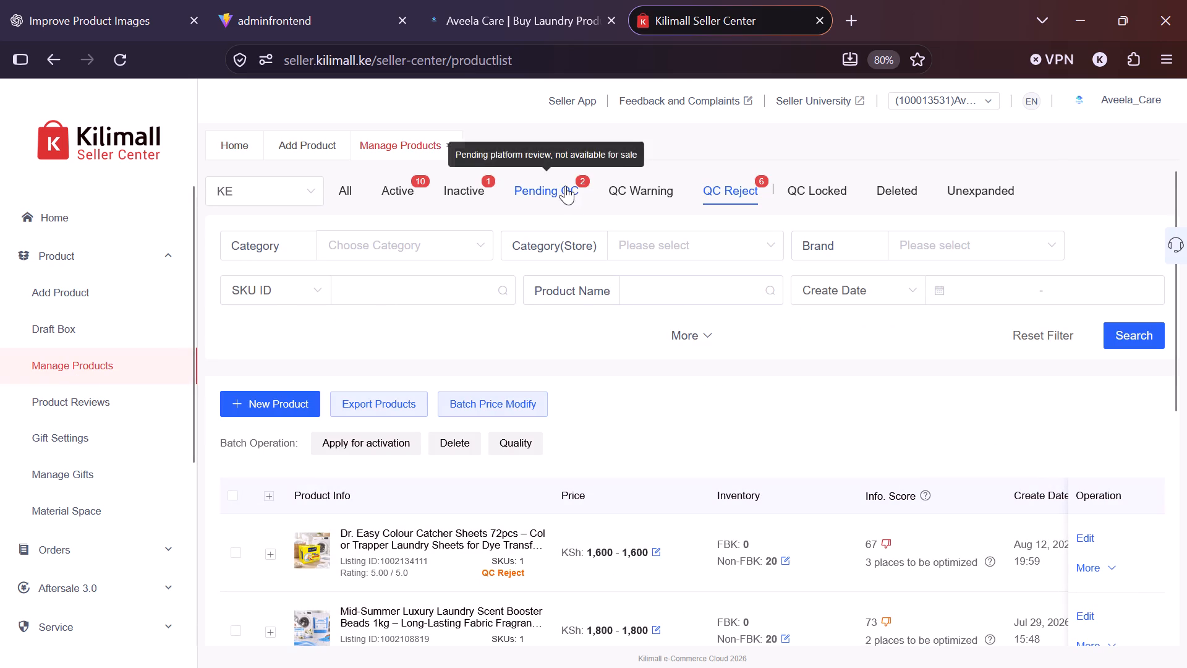
pyautogui.scroll(-3, 693, 336)
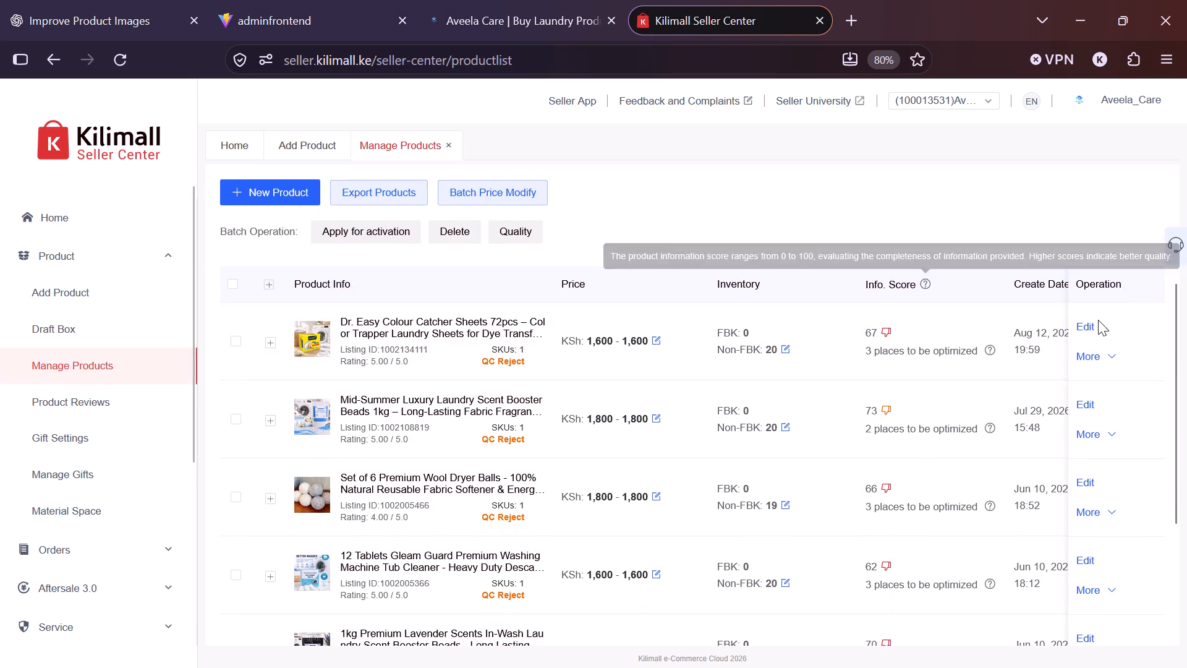
pyautogui.click(1112, 353)
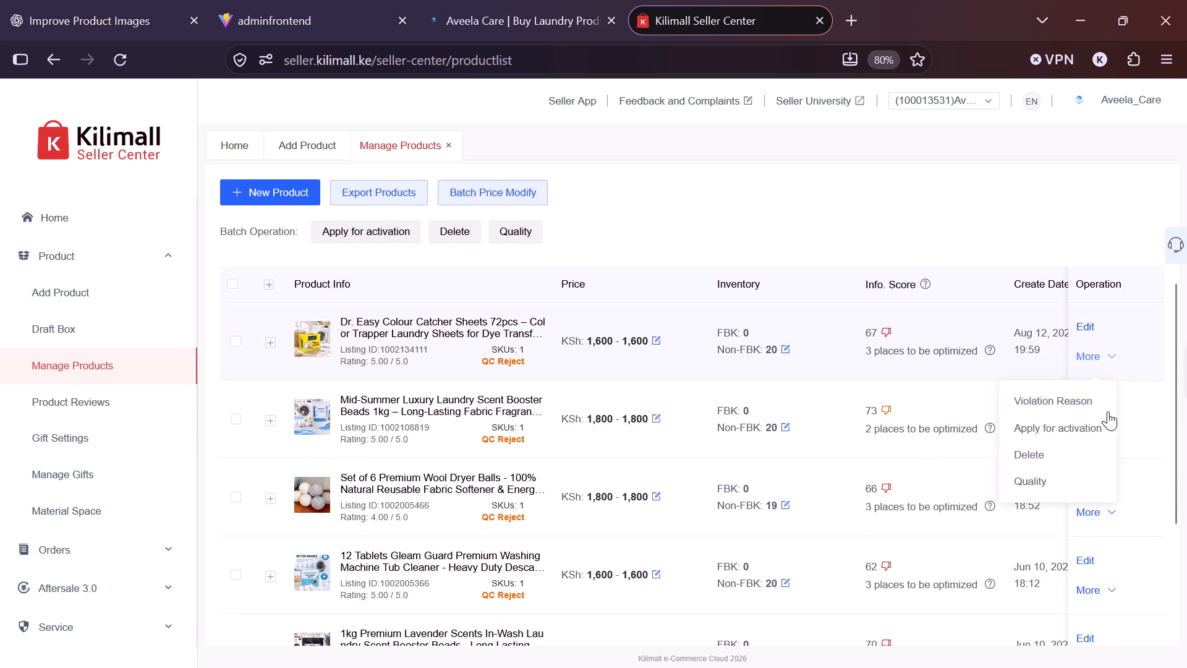
pyautogui.click(1082, 428)
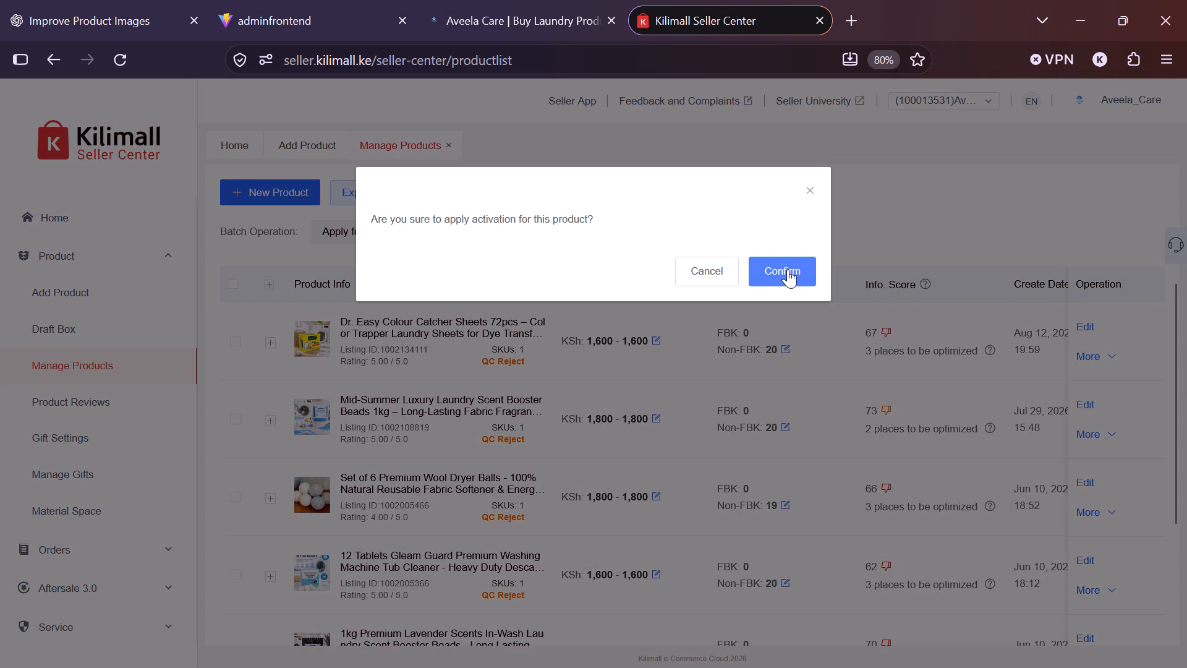
pyautogui.click(786, 269)
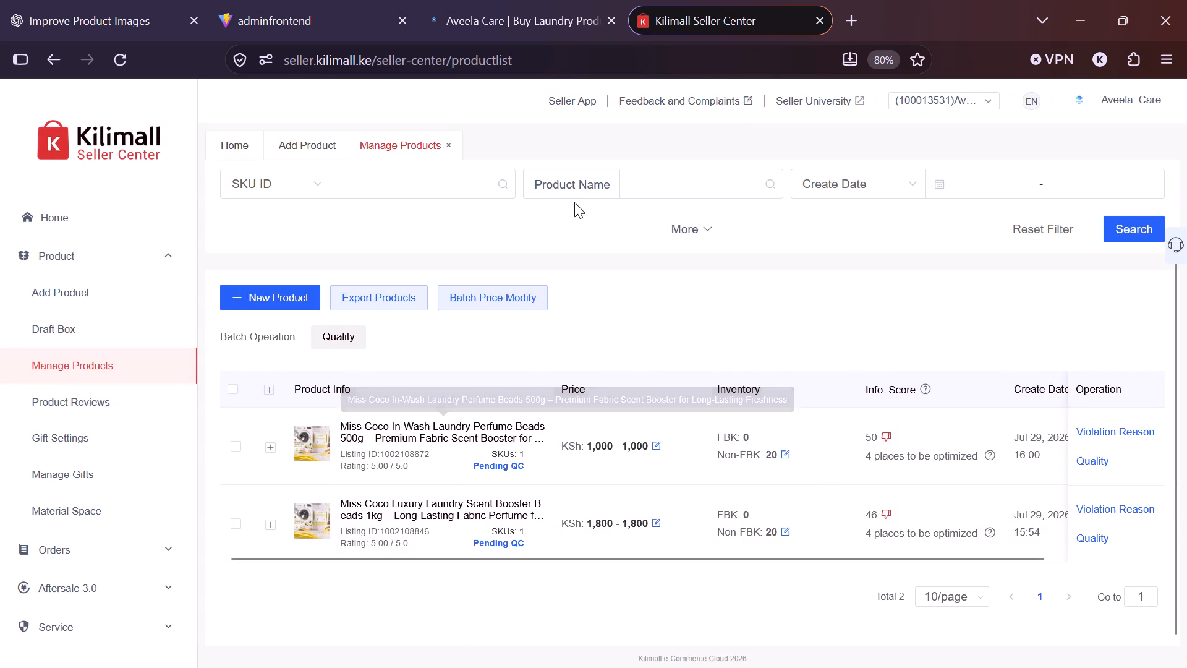
# Go back to the QC Reject products and apply for activation of the Mid-Summer Luxury Laundry Scent Booster Beads 1kg listing.
pyautogui.scroll(-4, 622, 513)
pyautogui.scroll(4, 622, 508)
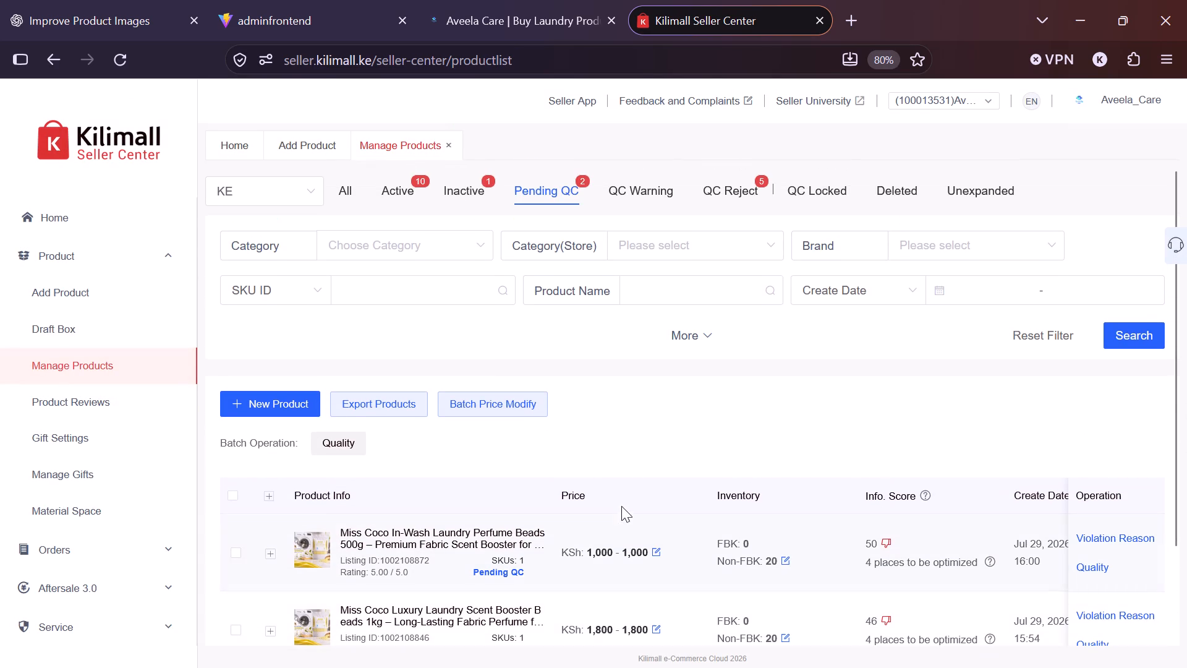
pyautogui.click(726, 186)
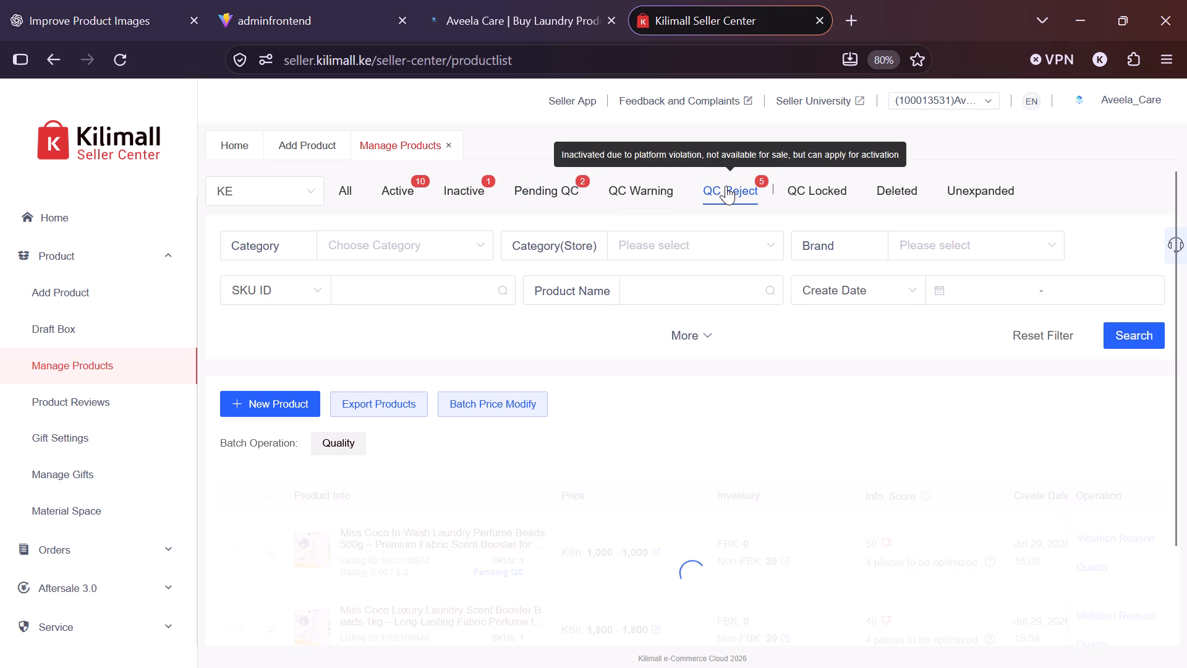
pyautogui.scroll(-4, 738, 251)
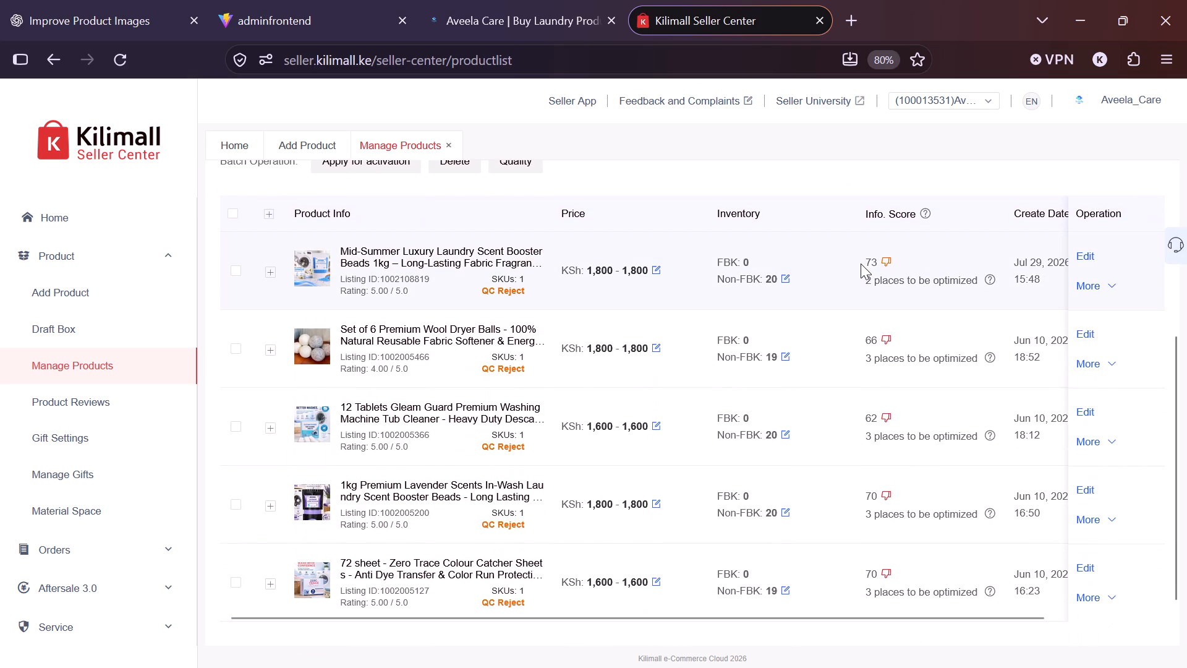
pyautogui.click(1109, 285)
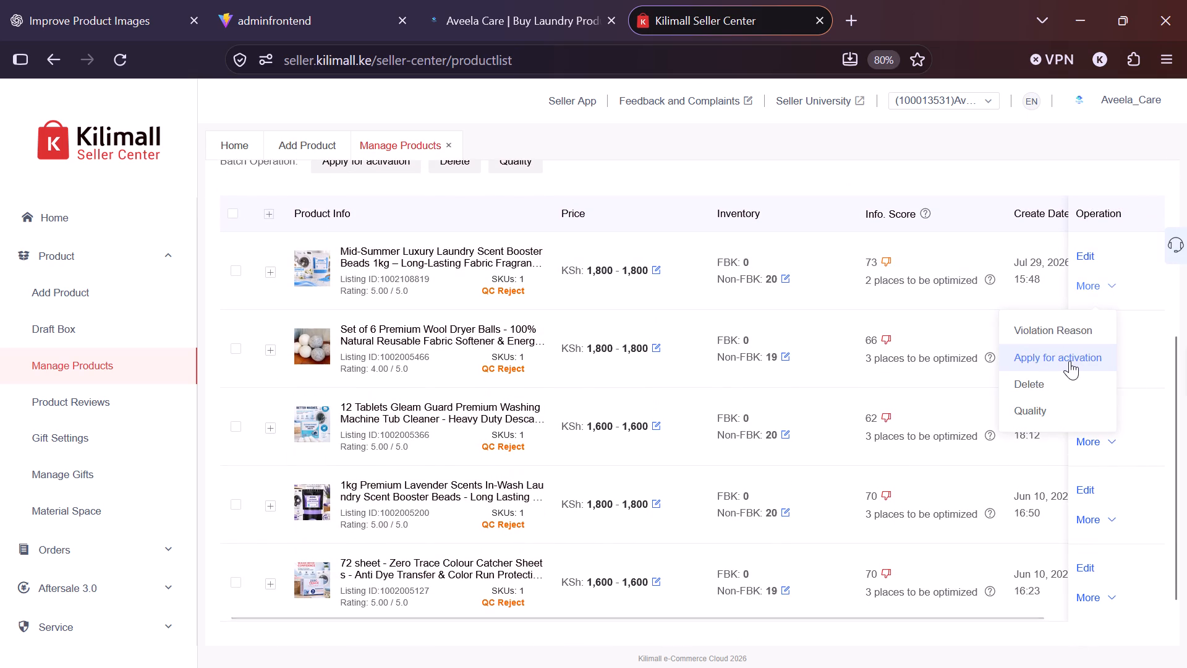
pyautogui.click(1070, 361)
pyautogui.click(788, 270)
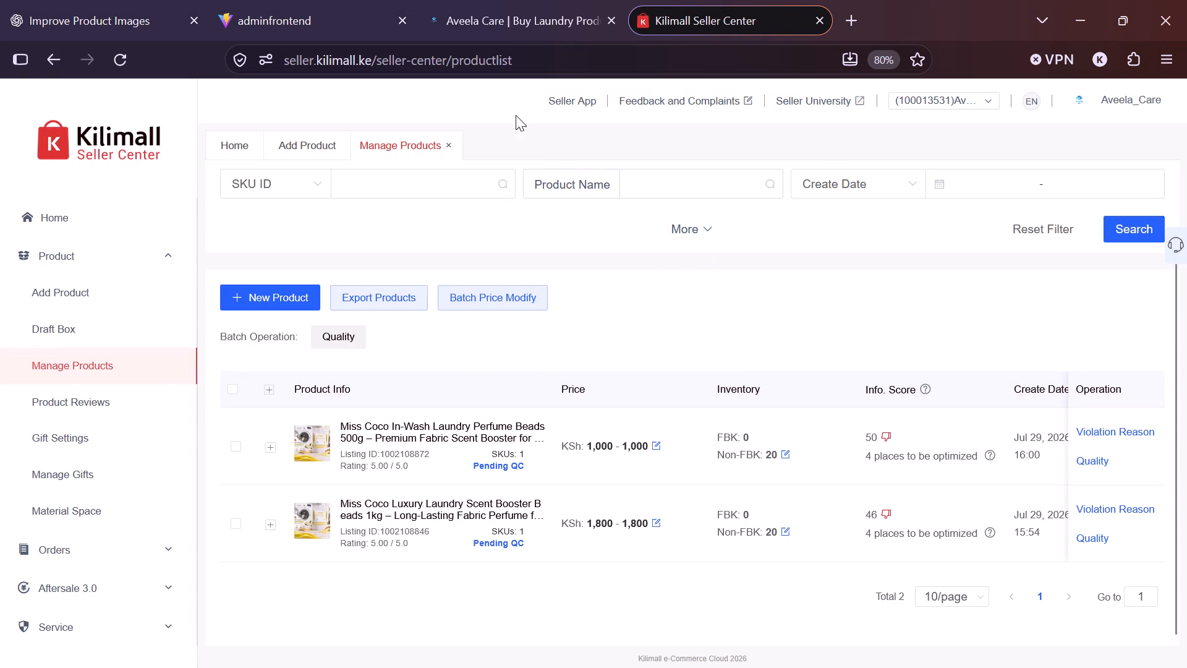
# Close and reopen product management, and check the products listed under Pending QC.
pyautogui.click(450, 146)
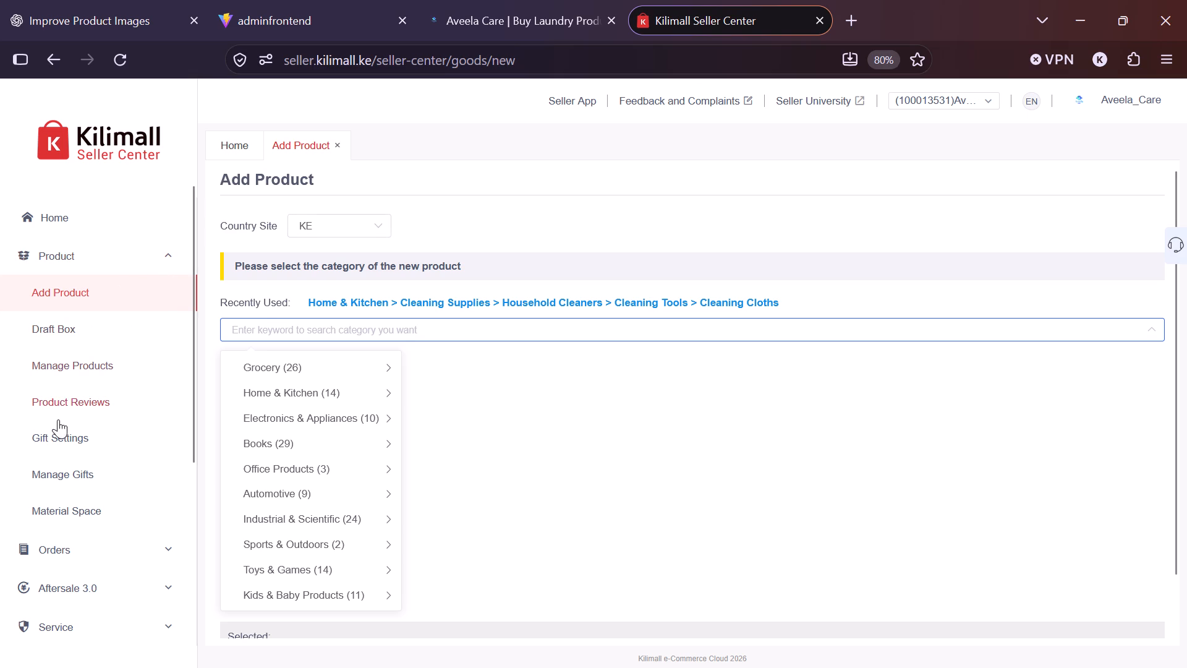
pyautogui.click(64, 363)
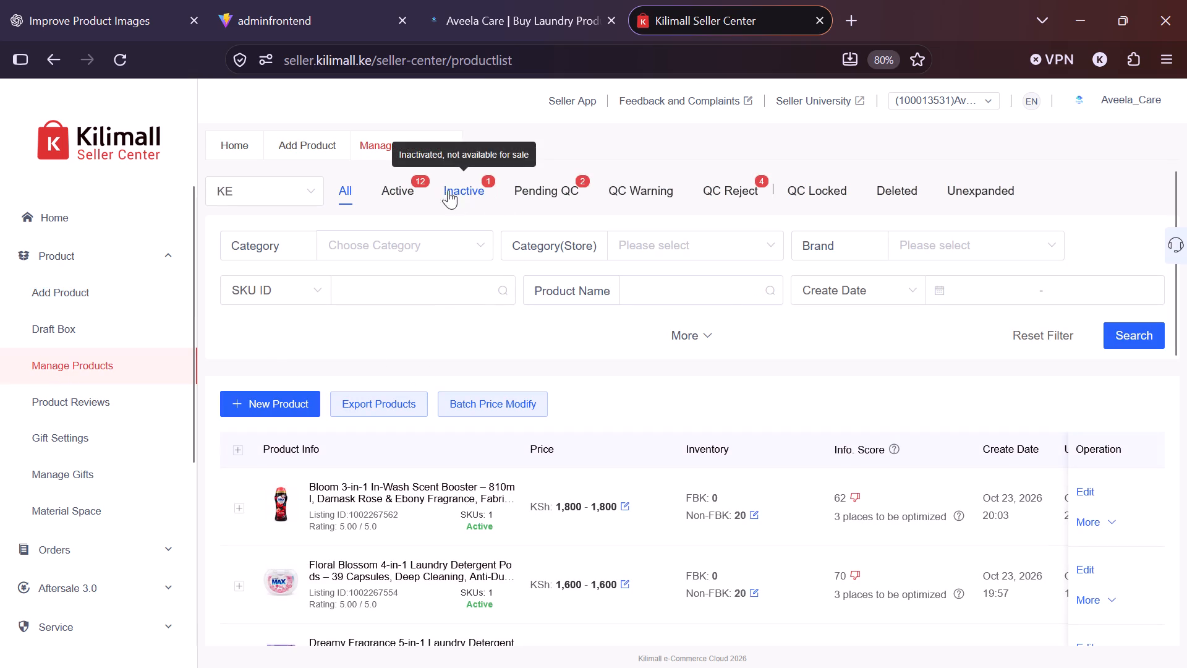
pyautogui.click(556, 189)
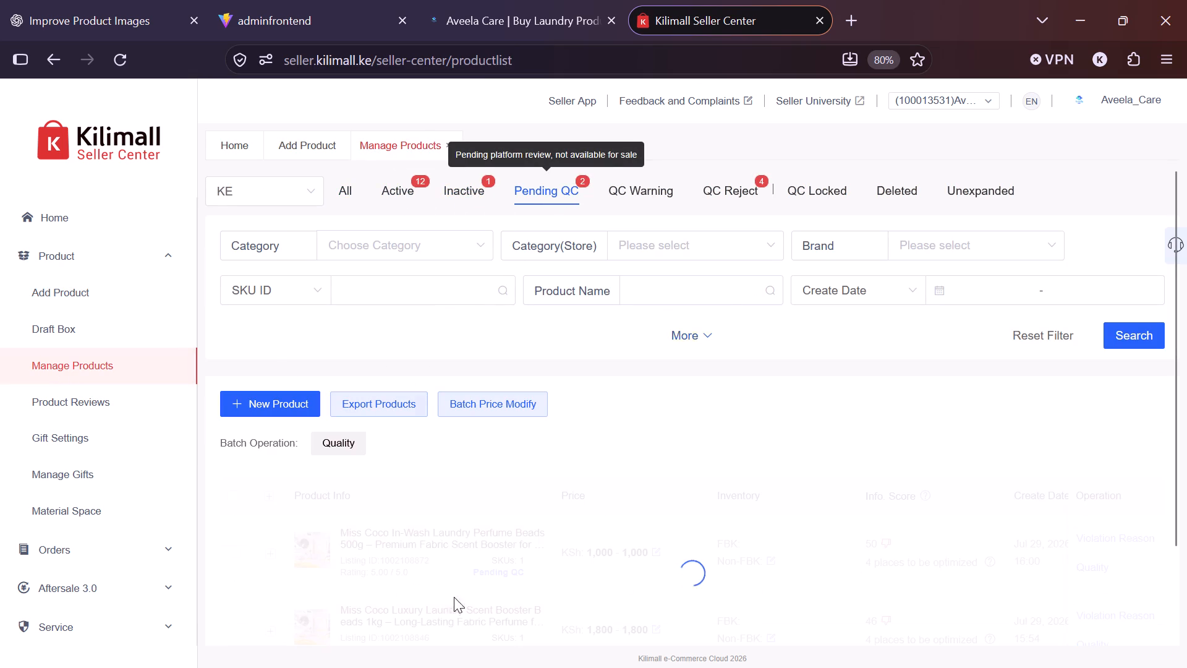
pyautogui.scroll(-1, 470, 486)
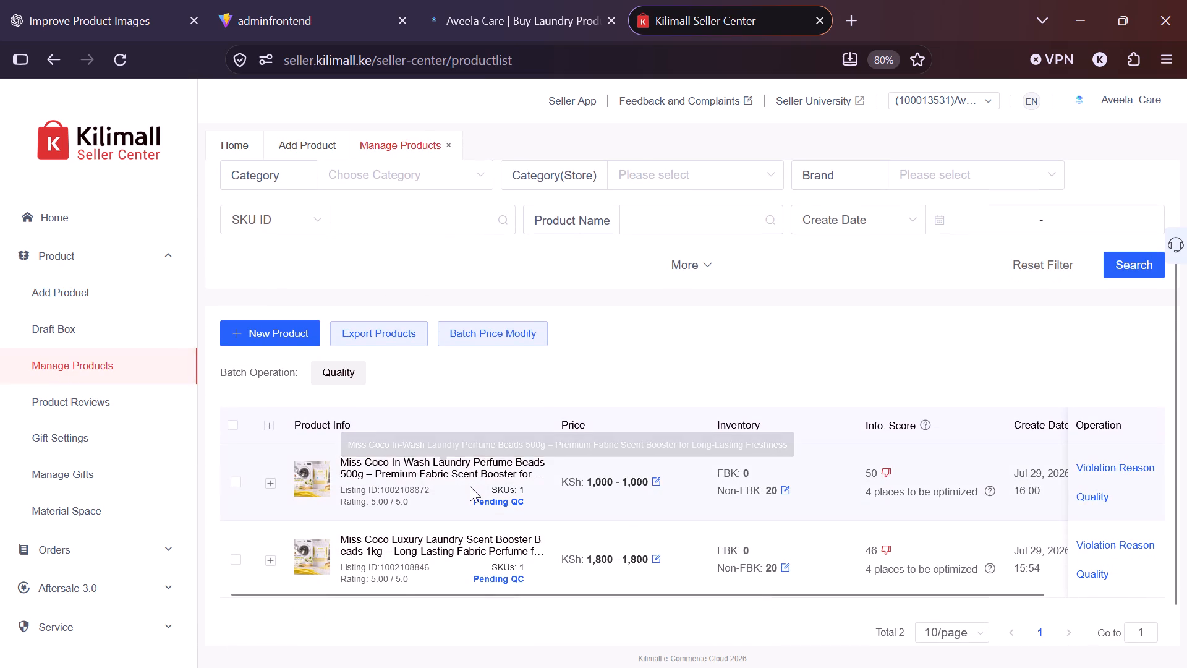
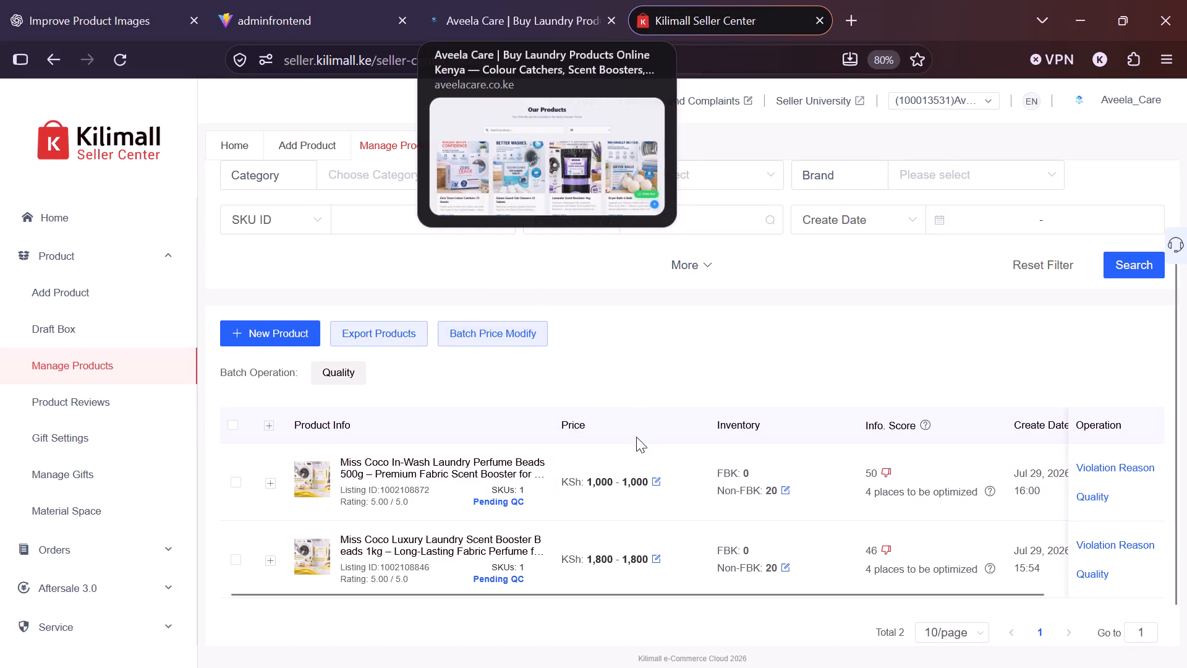
# Return to product management via the home dashboard and apply for activation of the QC-rejected Set of 6 Premium Wool Dryer Balls listing.
pyautogui.scroll(-2, 659, 531)
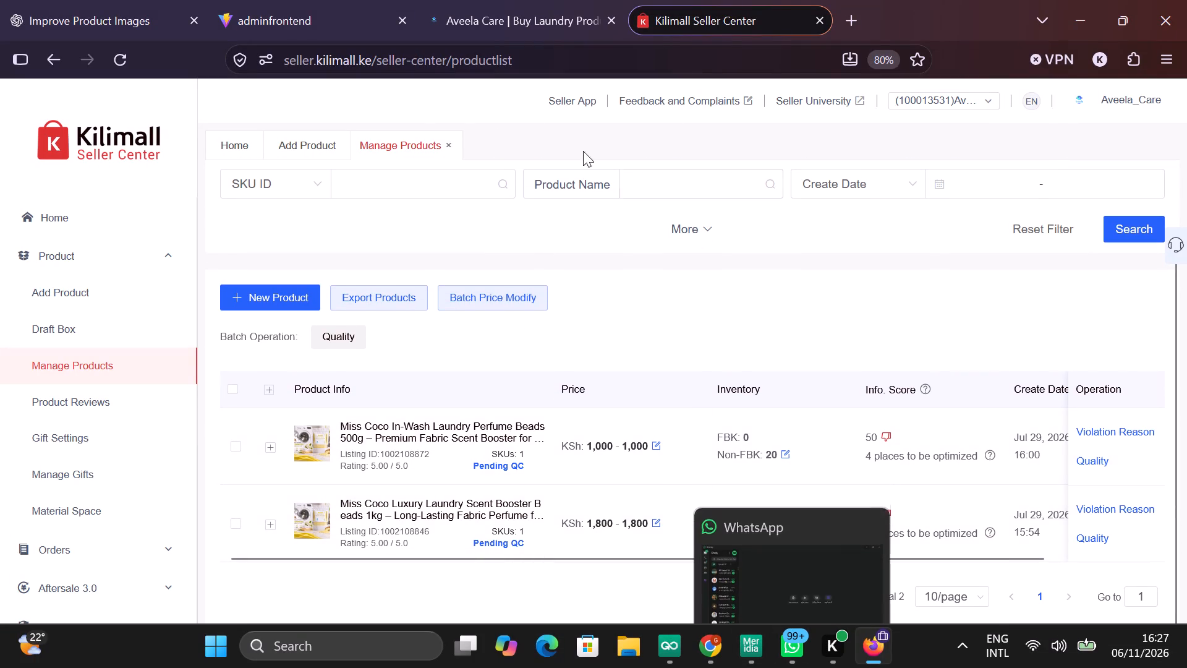
pyautogui.click(90, 369)
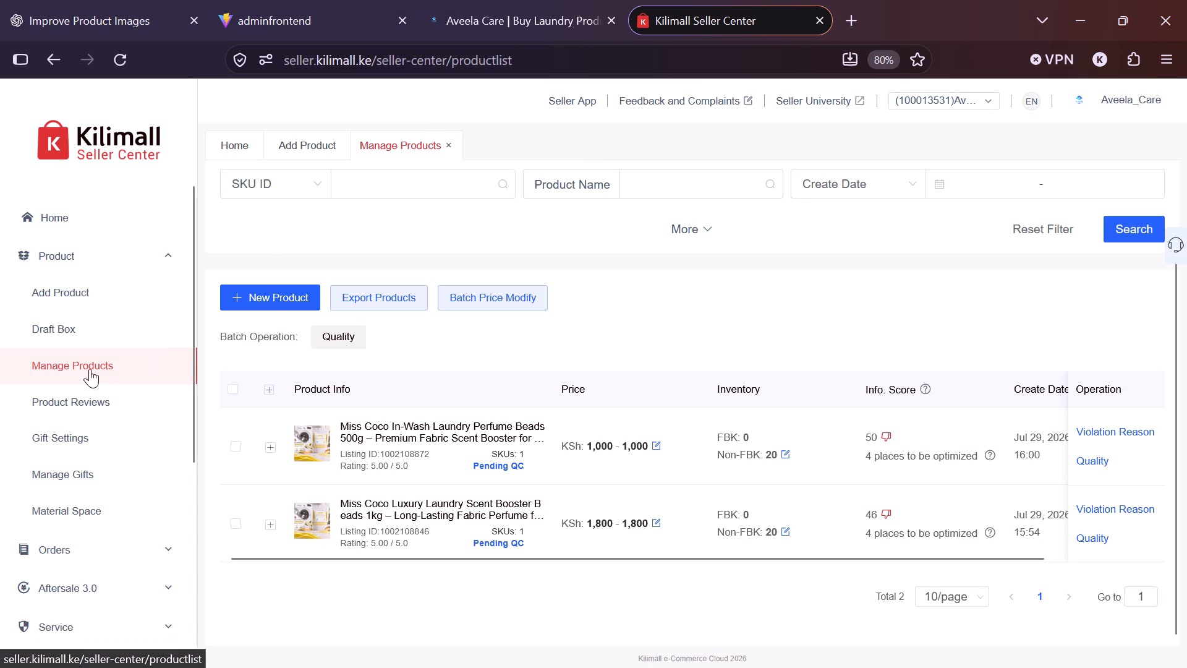
pyautogui.click(229, 148)
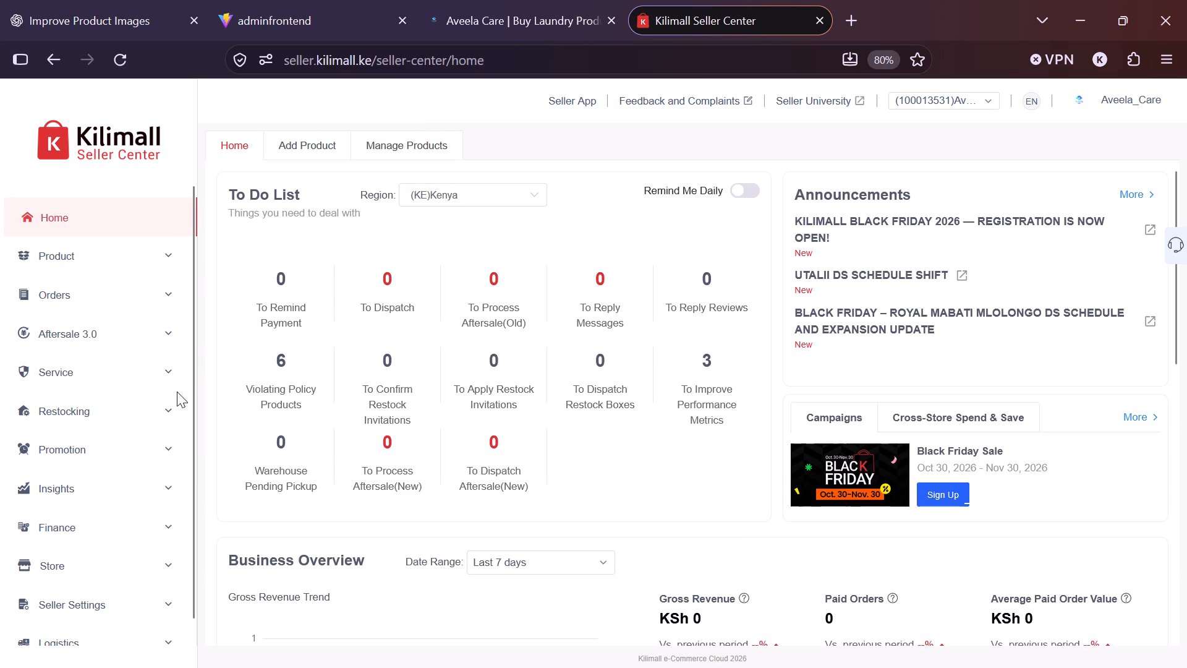
pyautogui.click(61, 254)
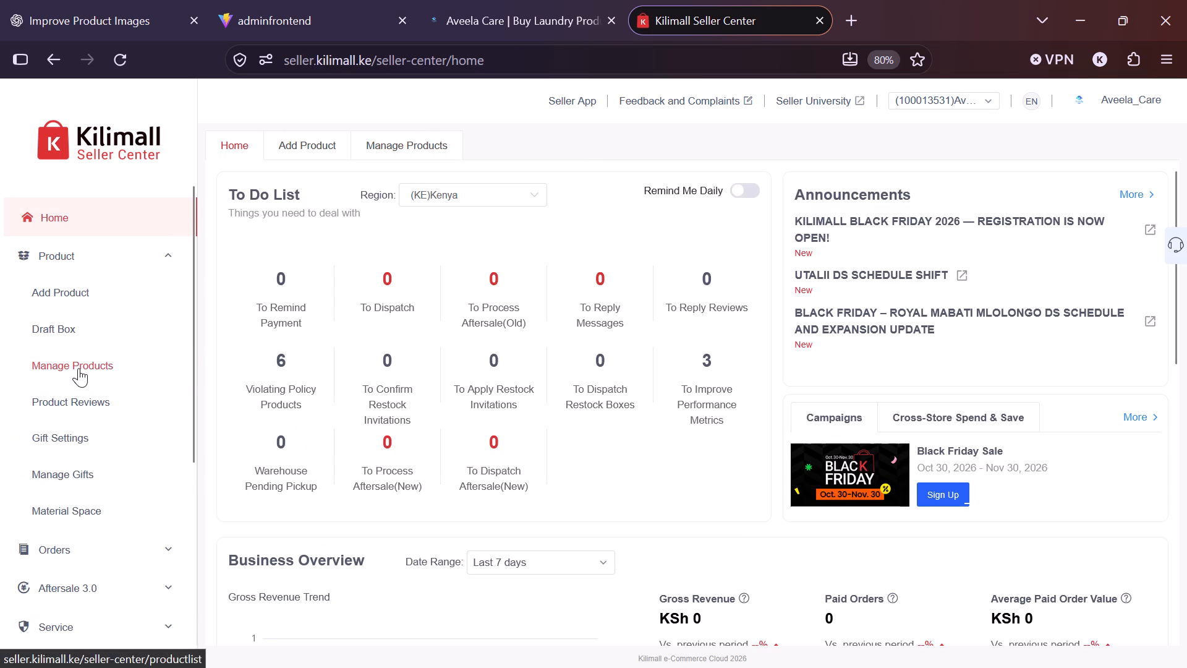
pyautogui.click(79, 368)
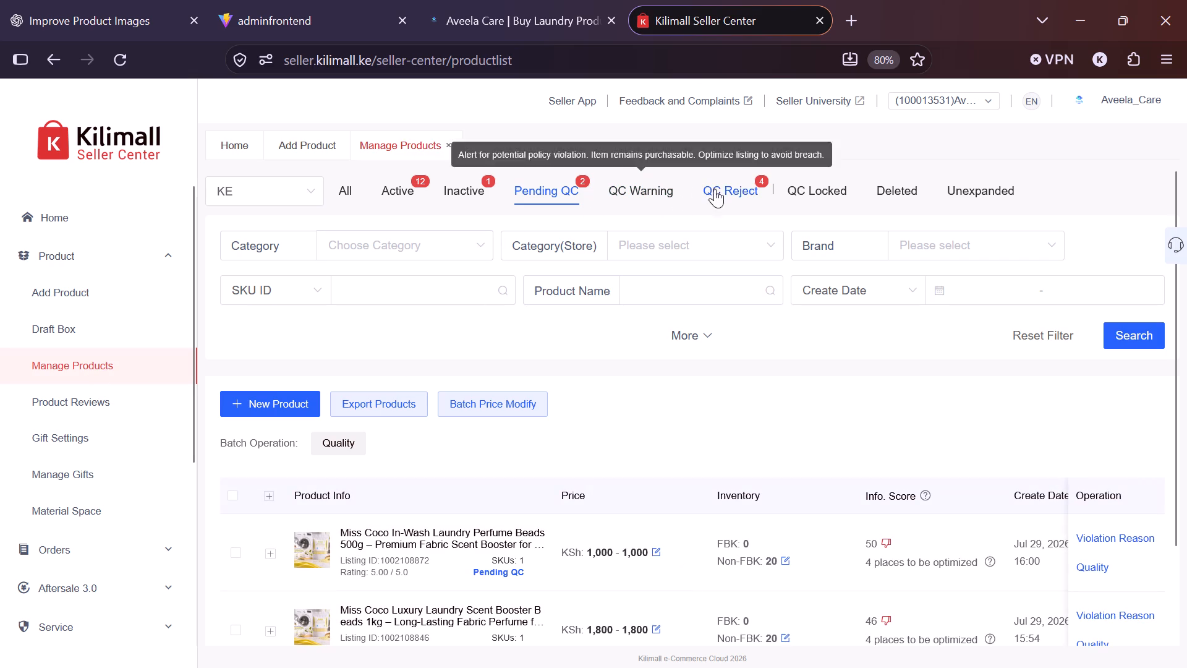
pyautogui.click(728, 188)
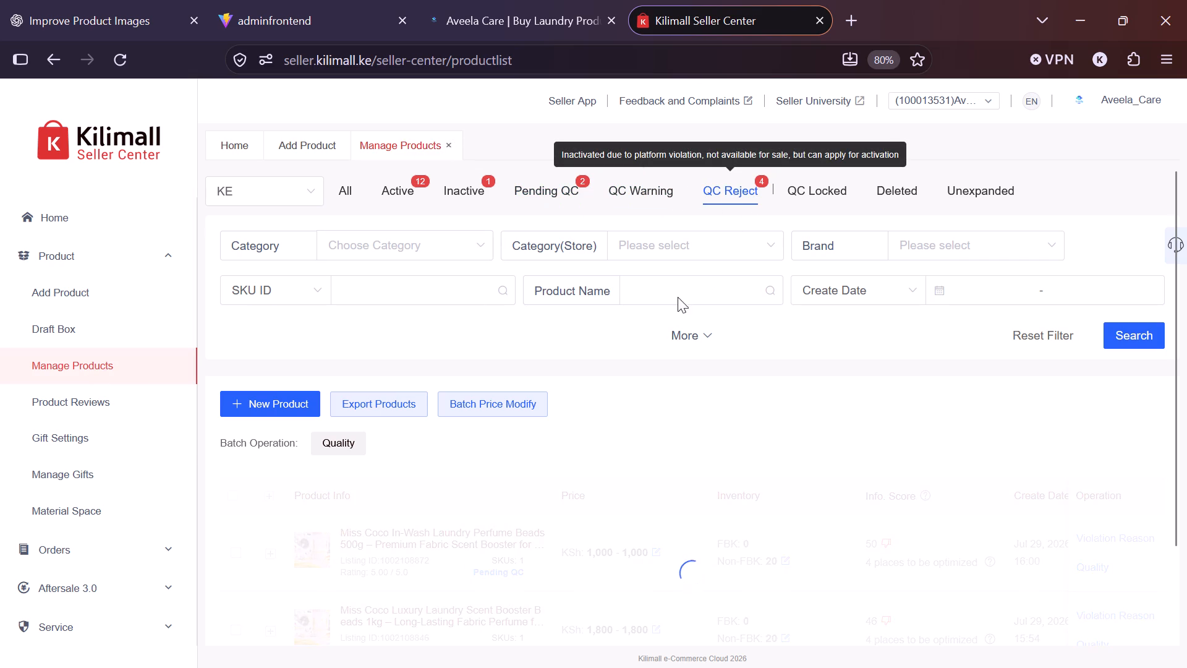
pyautogui.scroll(-3, 691, 416)
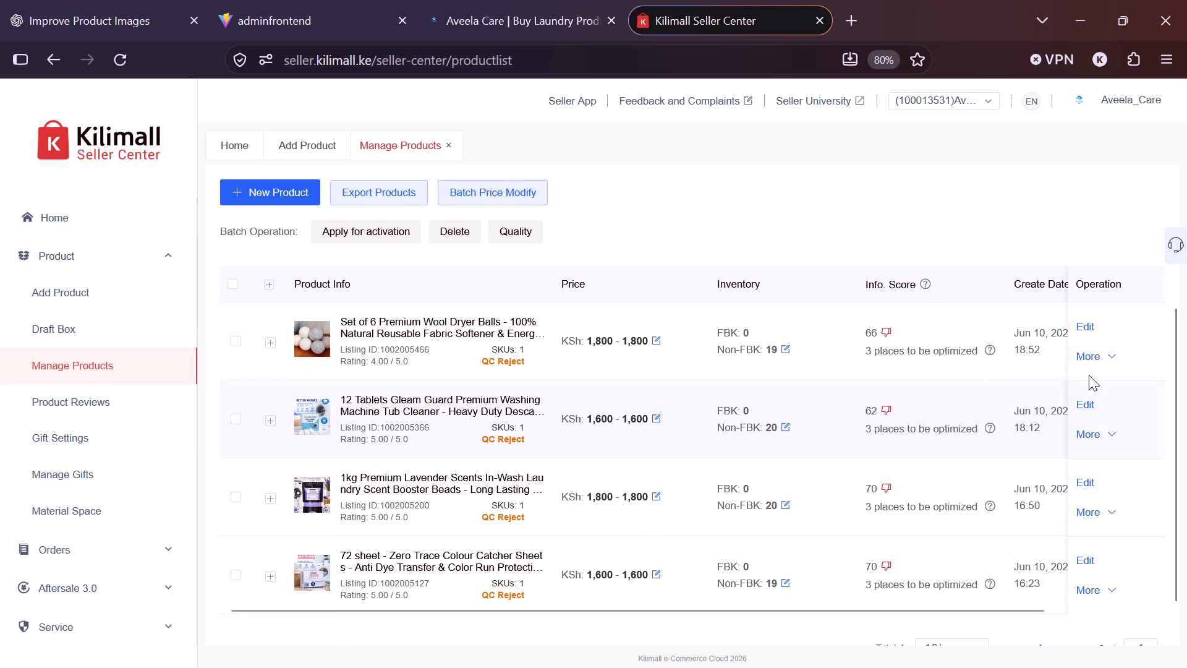
pyautogui.click(1106, 354)
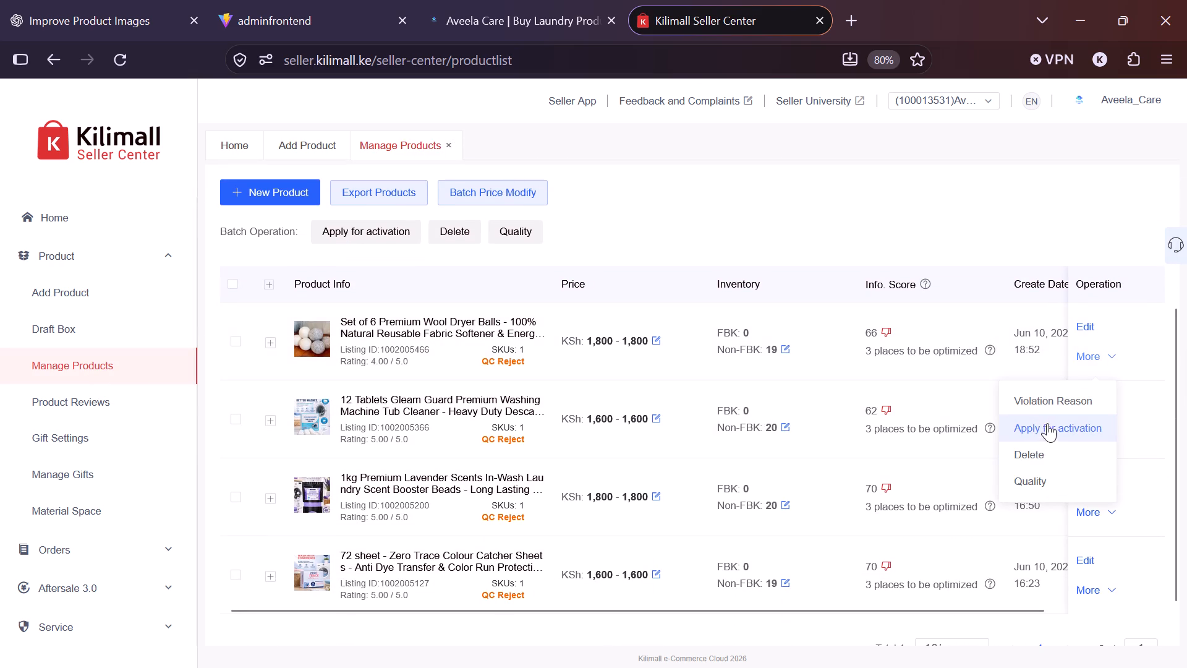
pyautogui.click(1058, 427)
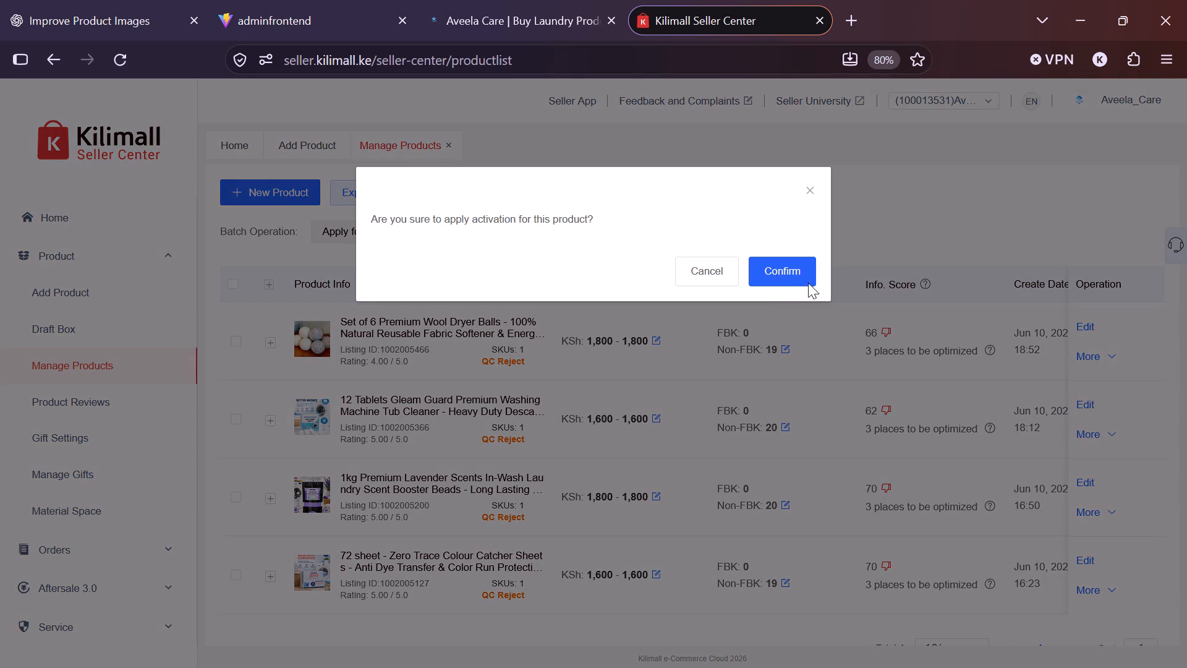
pyautogui.click(775, 268)
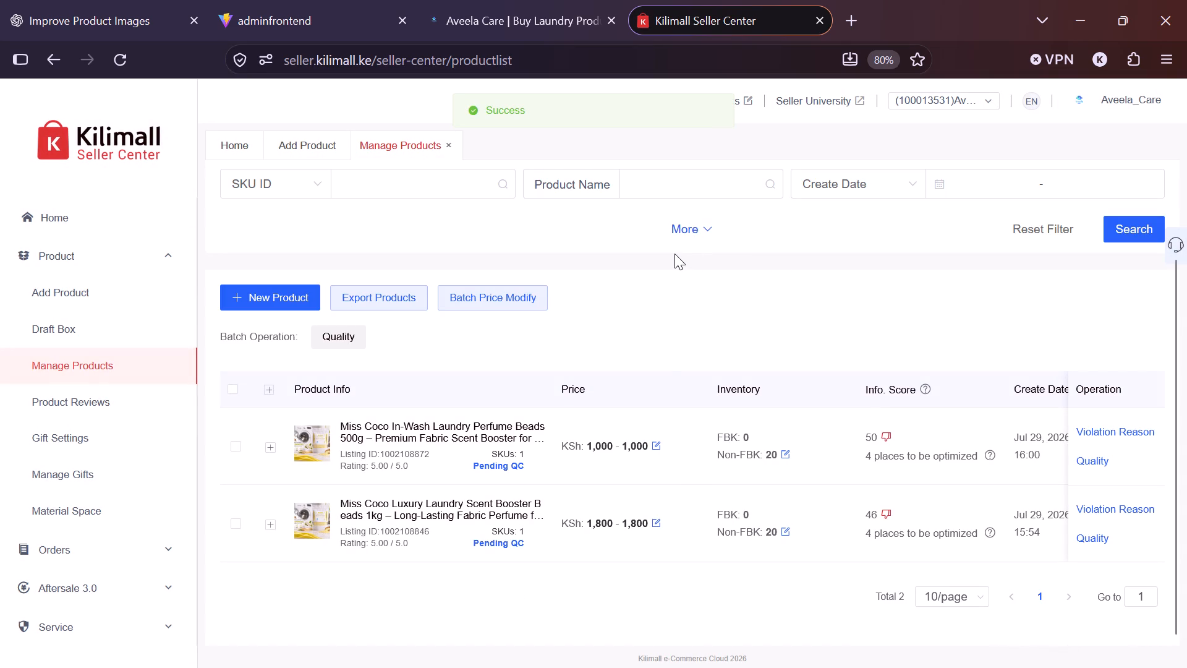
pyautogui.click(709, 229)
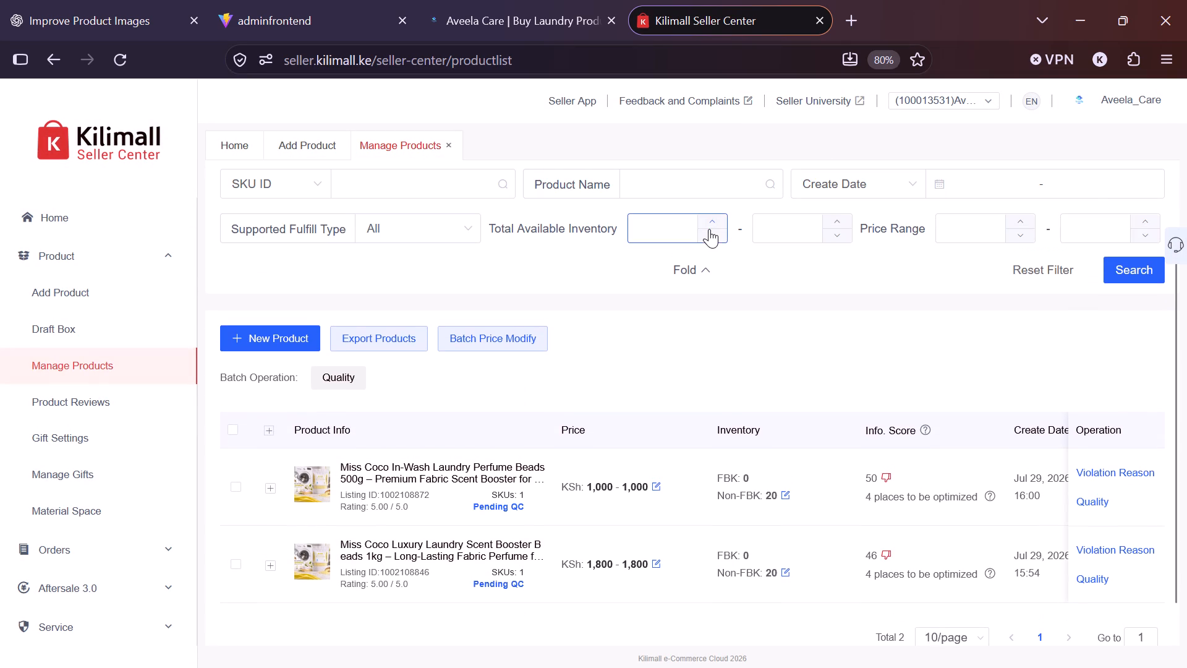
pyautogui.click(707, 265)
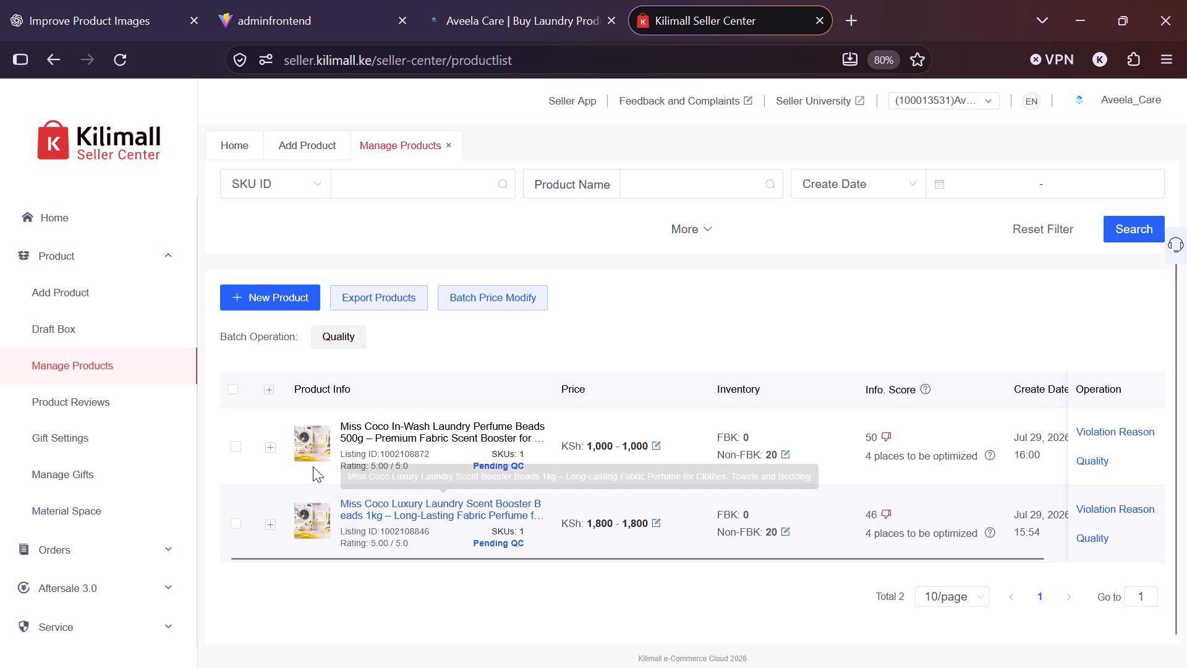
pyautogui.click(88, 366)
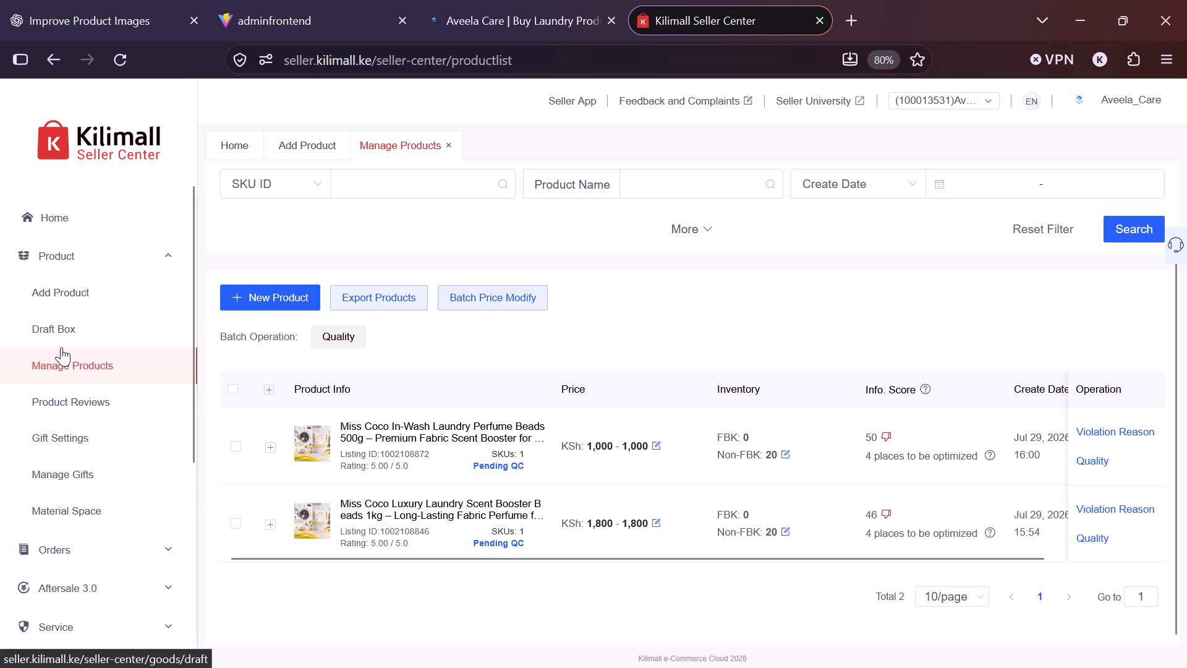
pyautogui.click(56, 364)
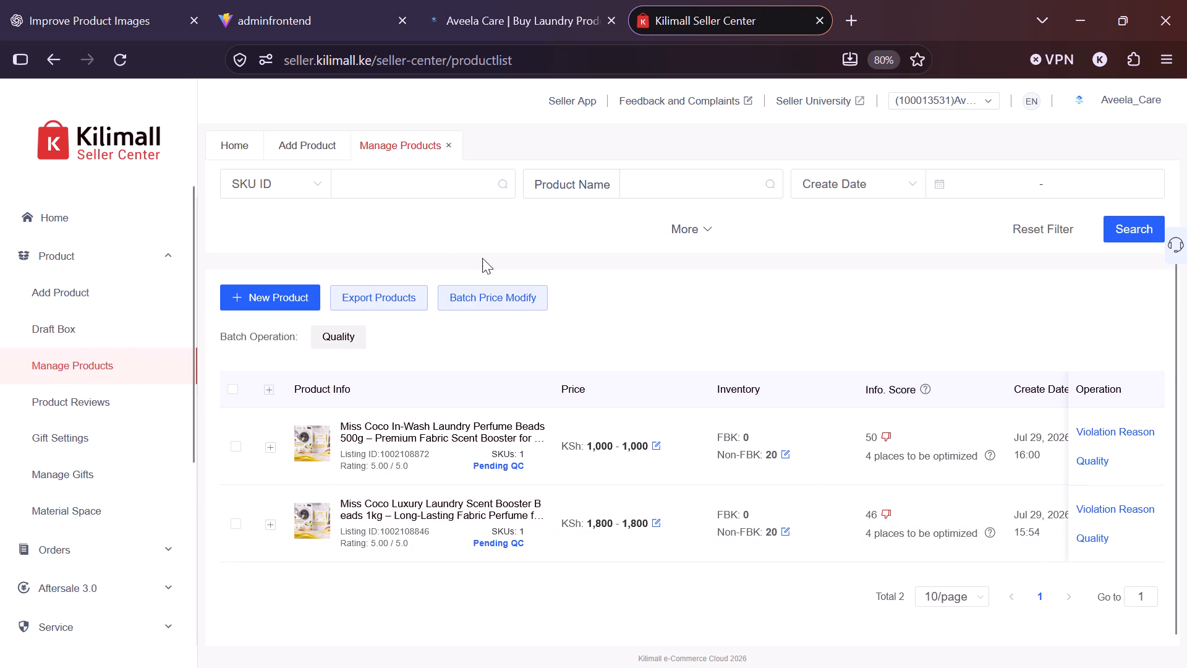
# Go back to the QC Reject products and apply for activation of the 12 Tablets Gleam Guard Premium Washing Machine Tub Cleaner listing.
pyautogui.scroll(3, 483, 249)
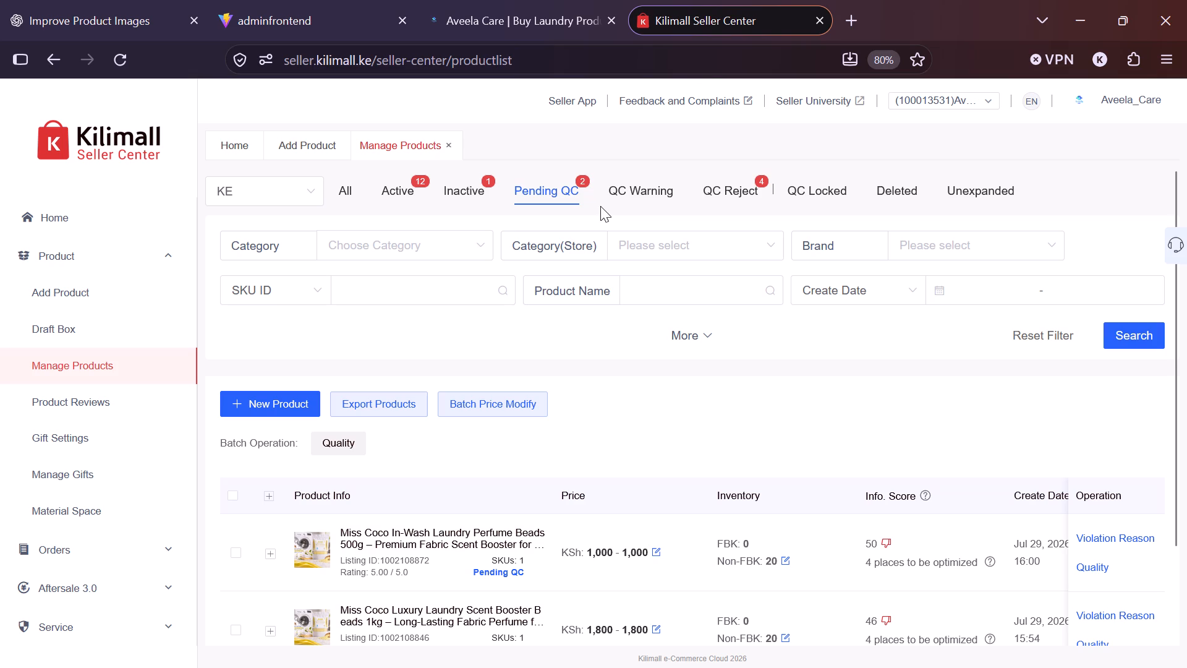
pyautogui.click(730, 192)
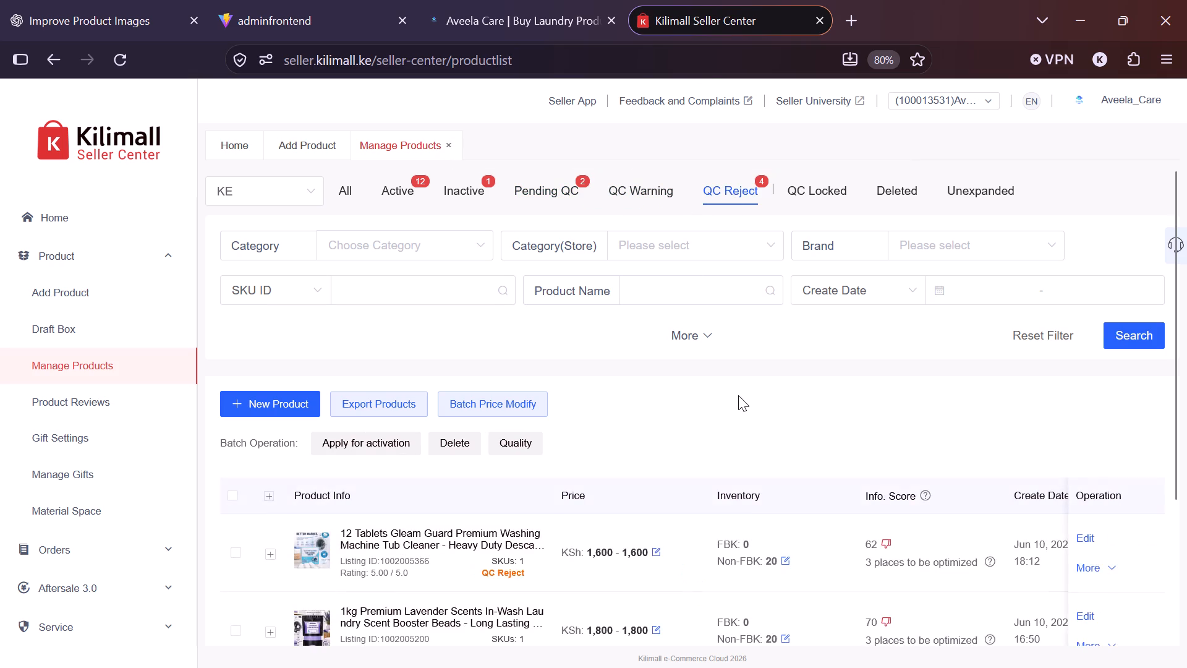
pyautogui.scroll(-3, 744, 394)
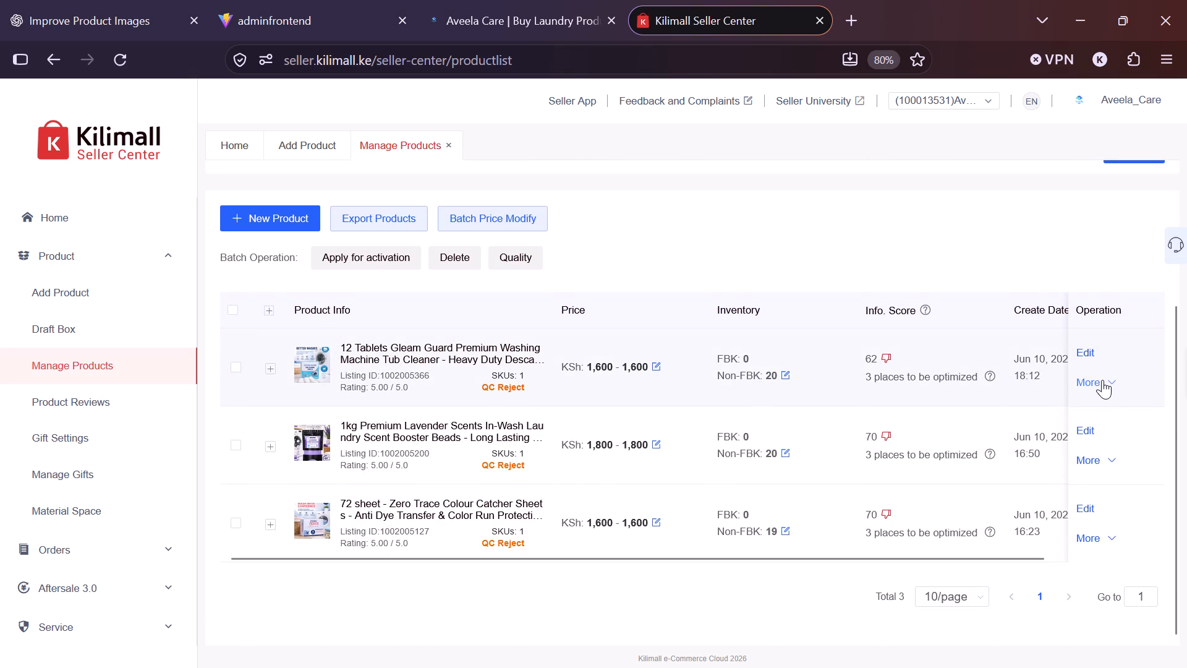
pyautogui.click(1102, 380)
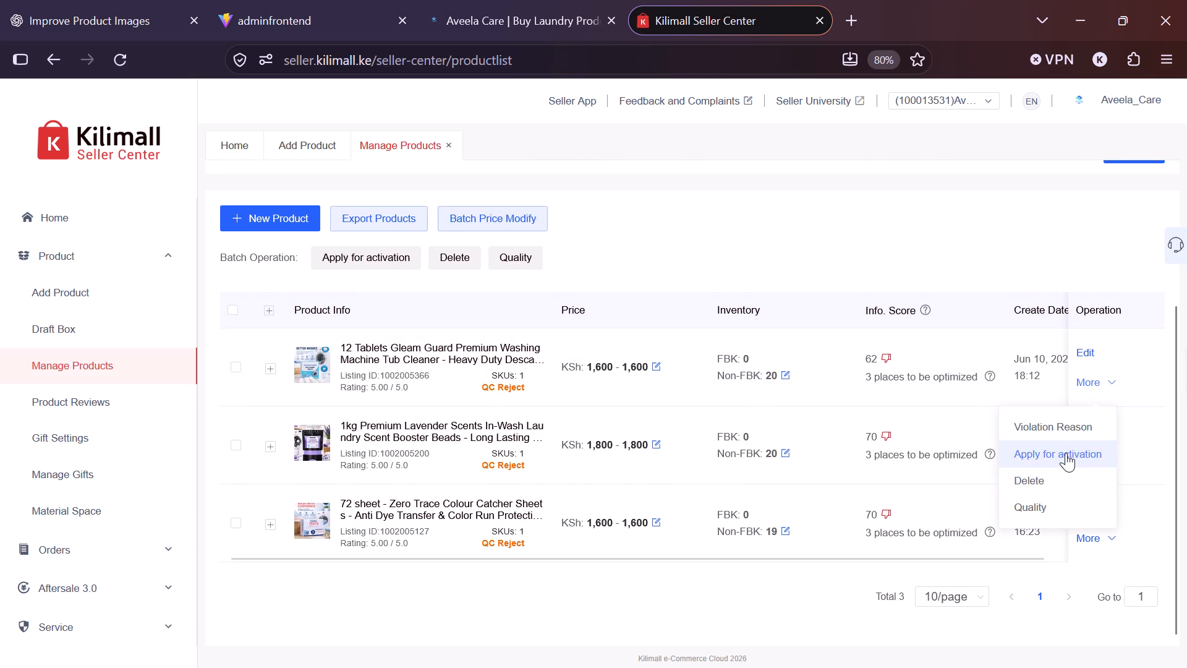
pyautogui.click(1066, 453)
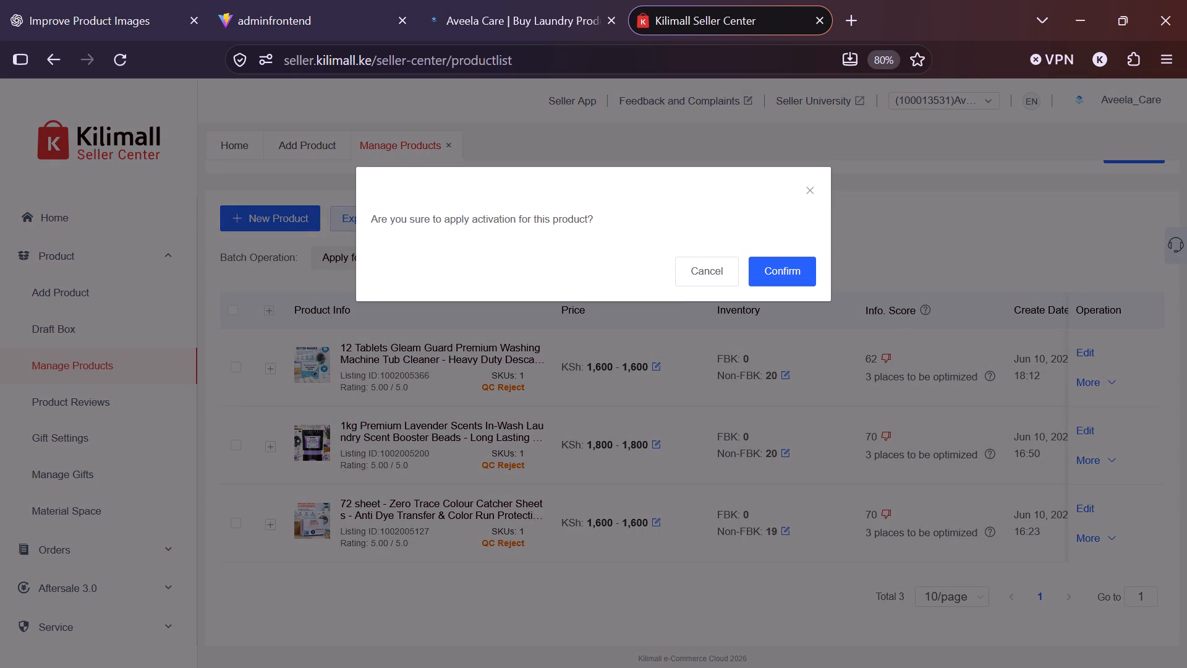
pyautogui.click(794, 268)
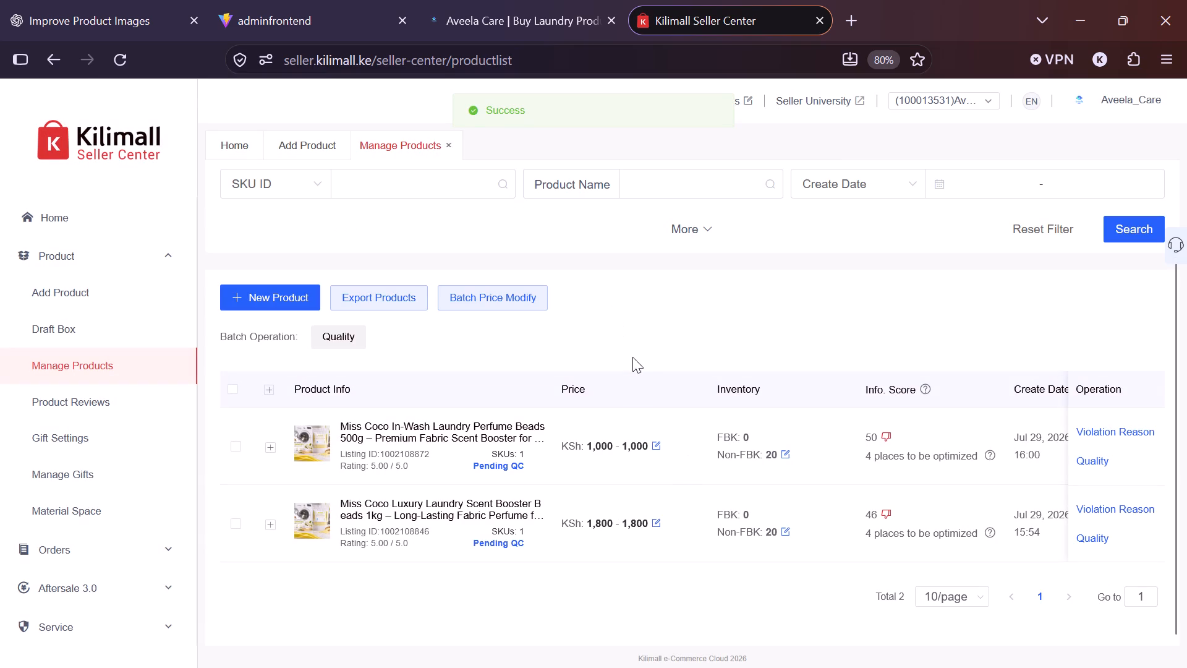
# Check the violation reason for the pending Miss Coco In-Wash Laundry Perfume Beads 500g listing and dismiss it.
pyautogui.click(1104, 430)
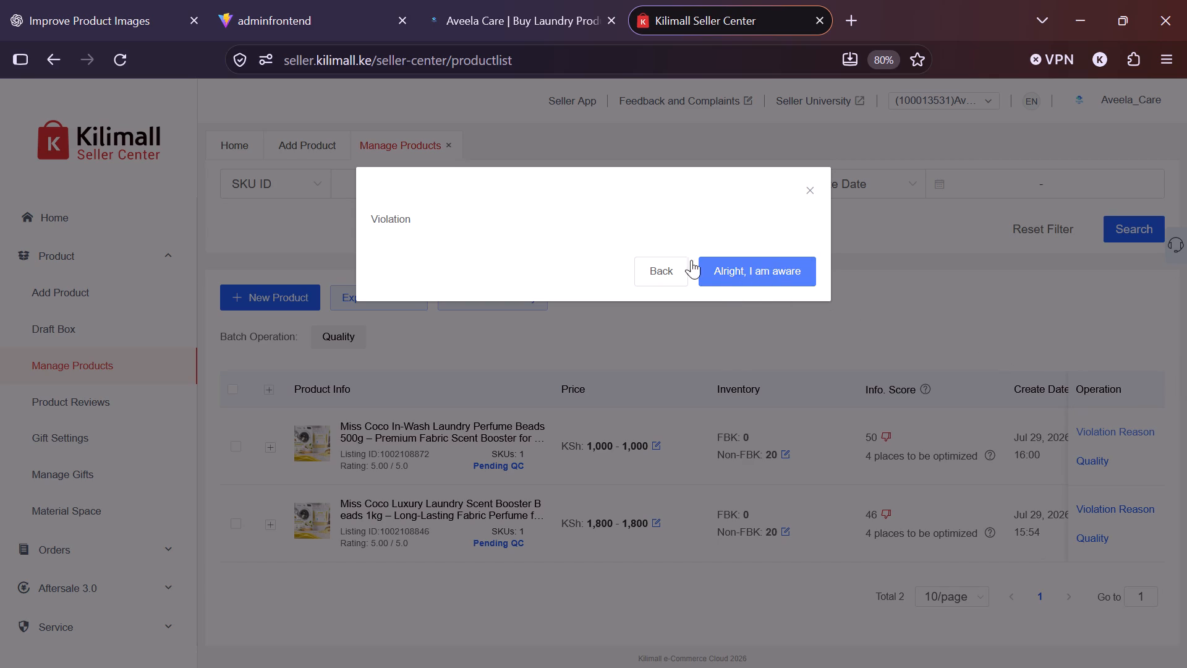
pyautogui.click(777, 268)
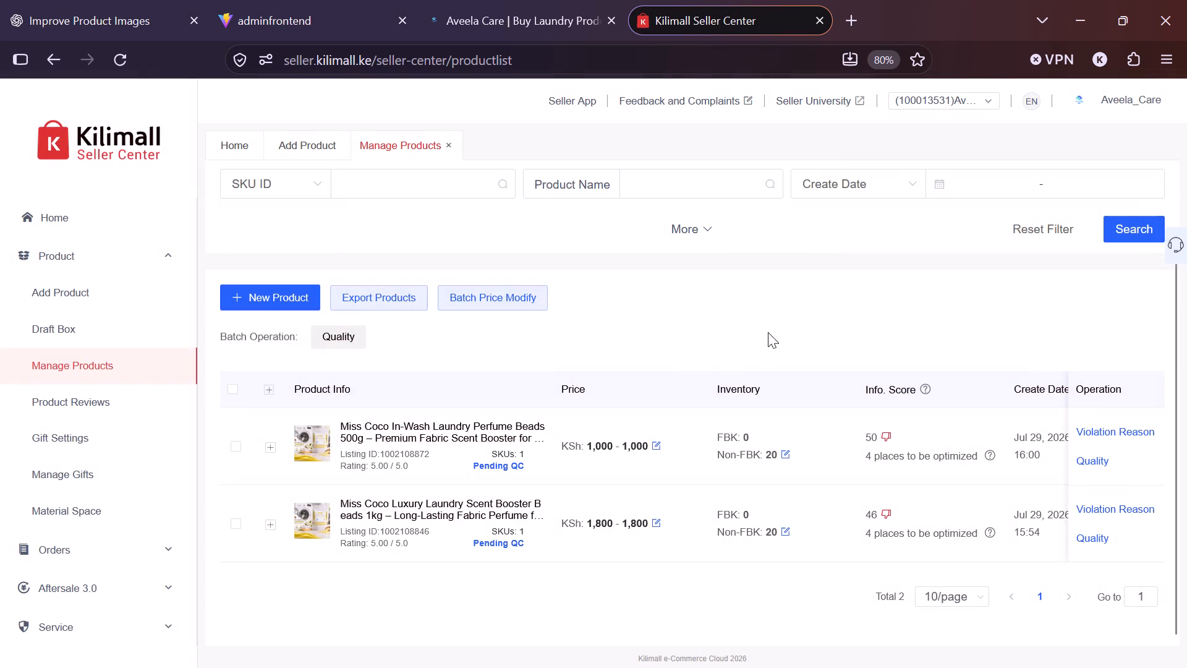
# Return to the QC Reject products and check the violation reason for the 1kg Premium Lavender Scents In-Wash Laundry Scent Booster Beads listing.
pyautogui.scroll(5, 702, 356)
pyautogui.click(726, 186)
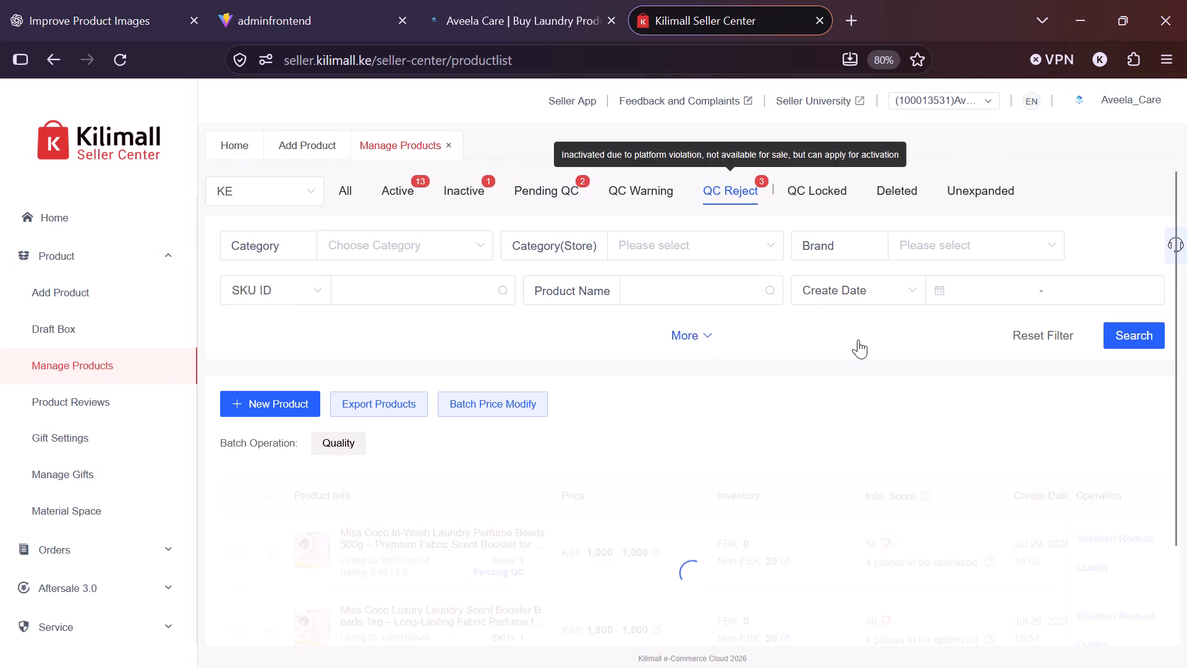
pyautogui.scroll(-3, 859, 342)
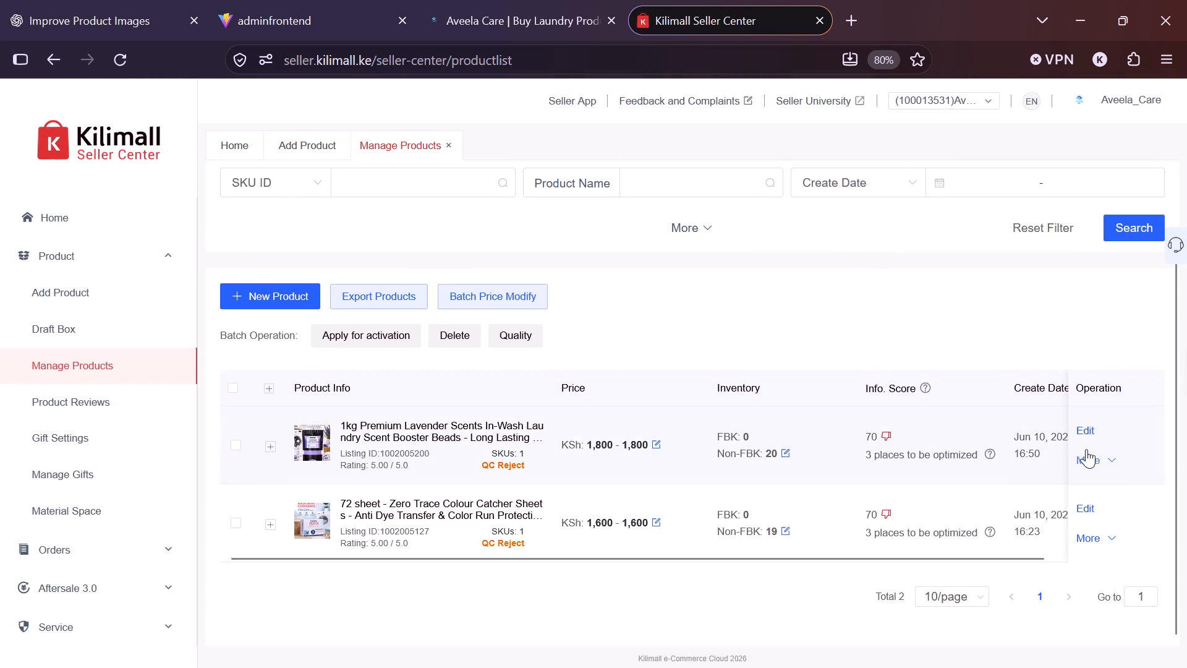
pyautogui.click(1103, 459)
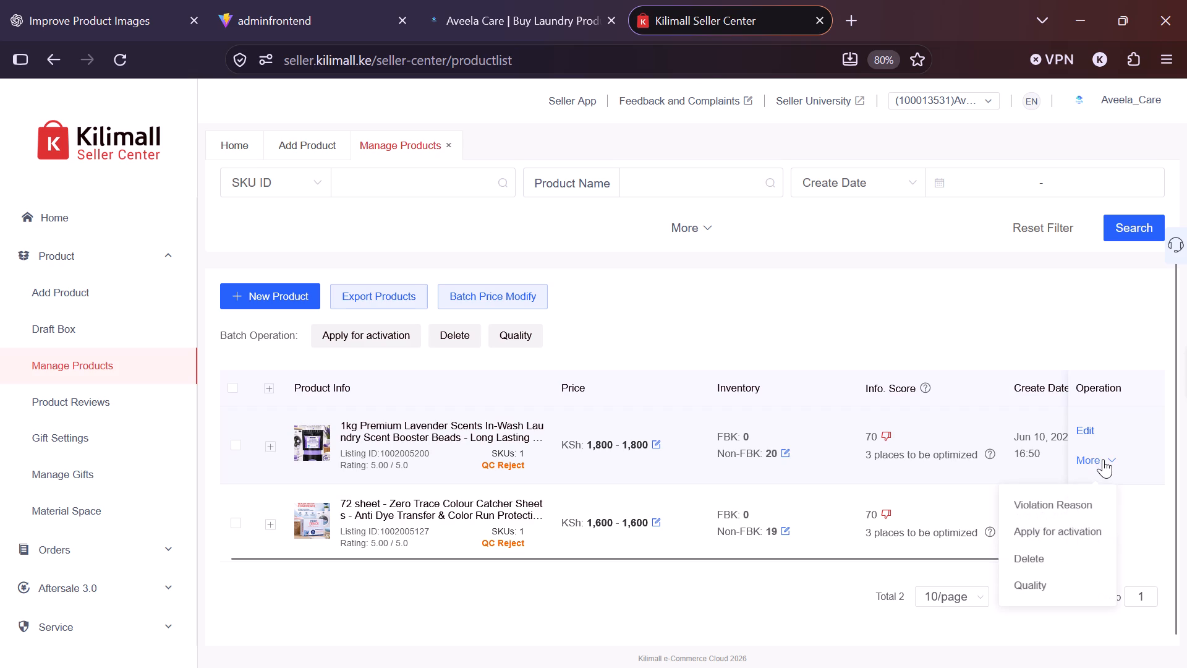
pyautogui.click(1068, 501)
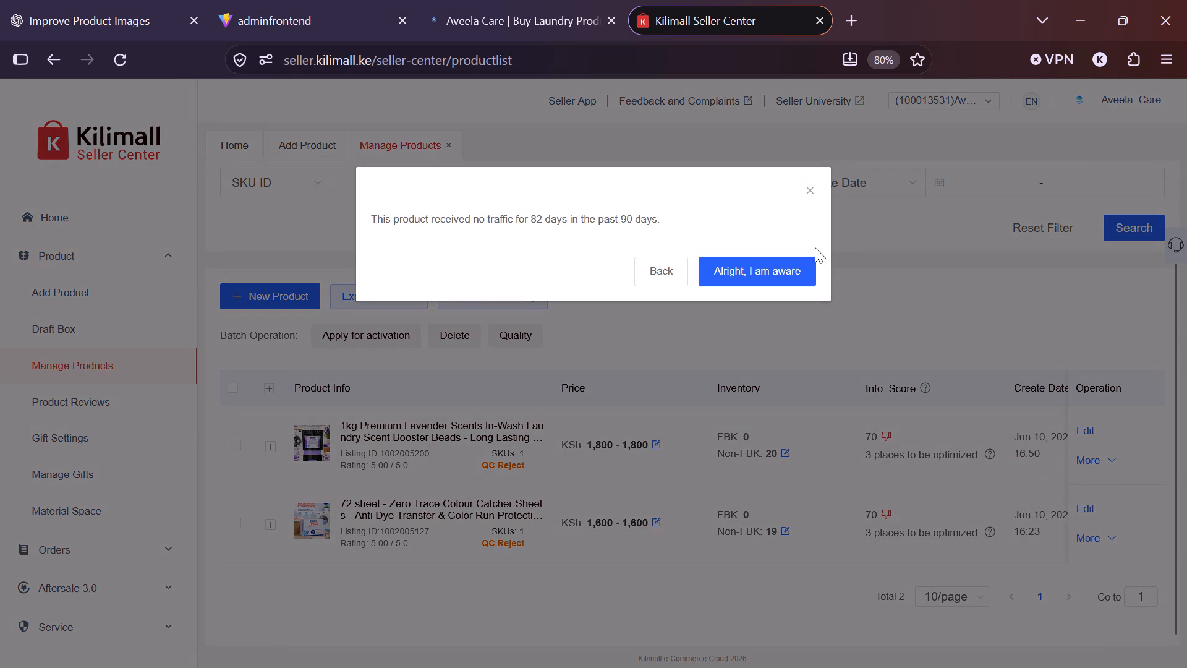
pyautogui.click(814, 186)
# Apply for activation of the 1kg Premium Lavender Scents In-Wash Laundry Scent Booster Beads listing.
pyautogui.click(1105, 455)
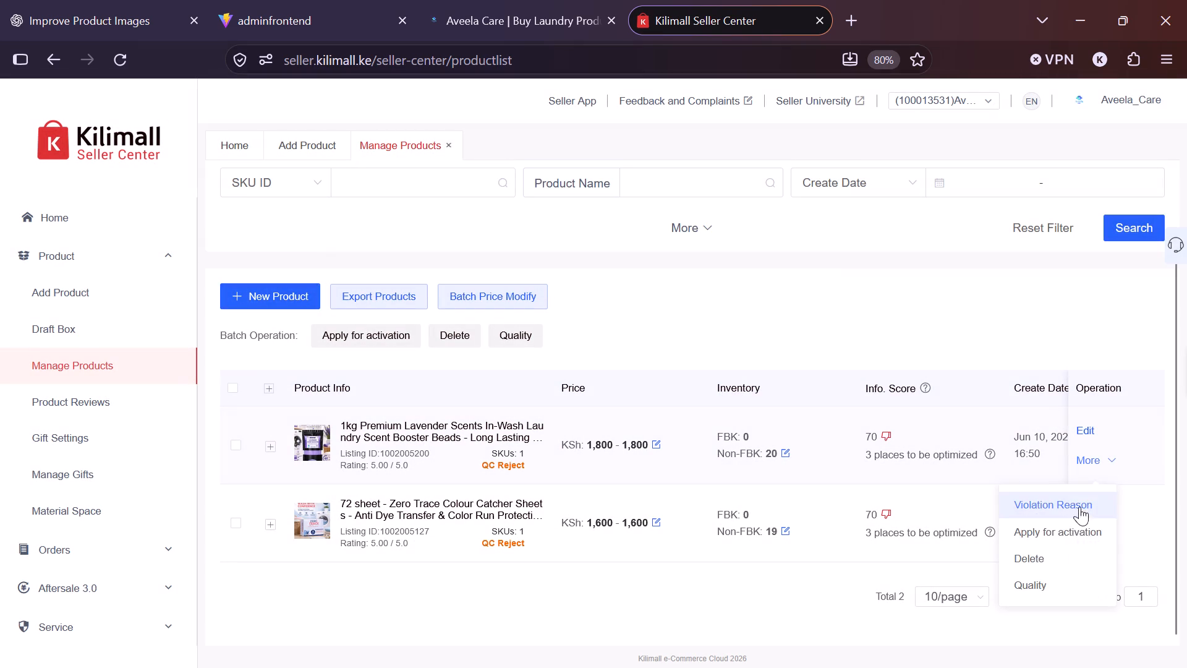
pyautogui.click(1067, 529)
pyautogui.click(805, 267)
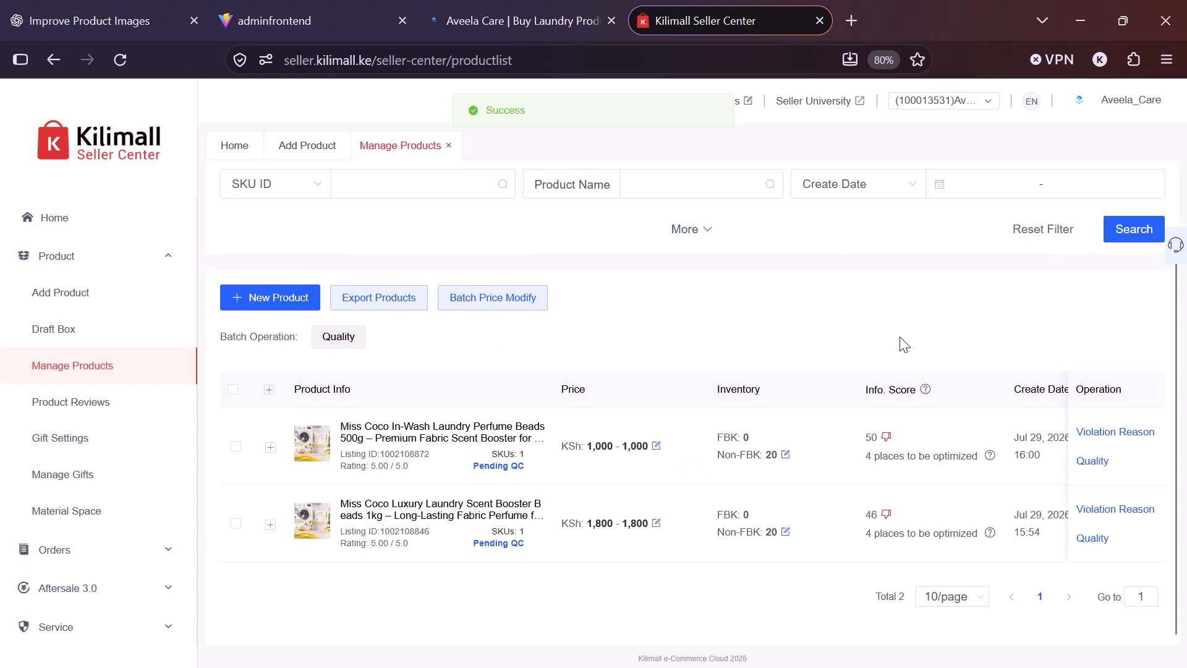
# Go back to the QC Reject products and apply for activation of the 72 sheet Zero Trace Colour Catcher Sheets listing.
pyautogui.scroll(4, 662, 227)
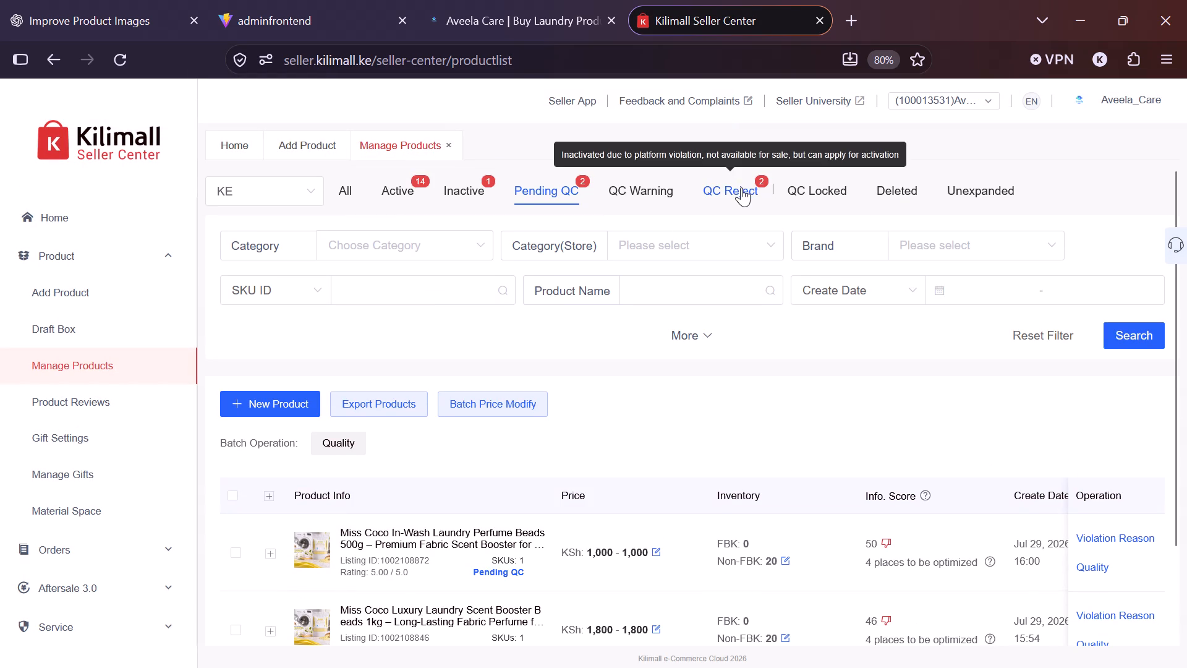
pyautogui.click(741, 187)
pyautogui.scroll(-1, 875, 446)
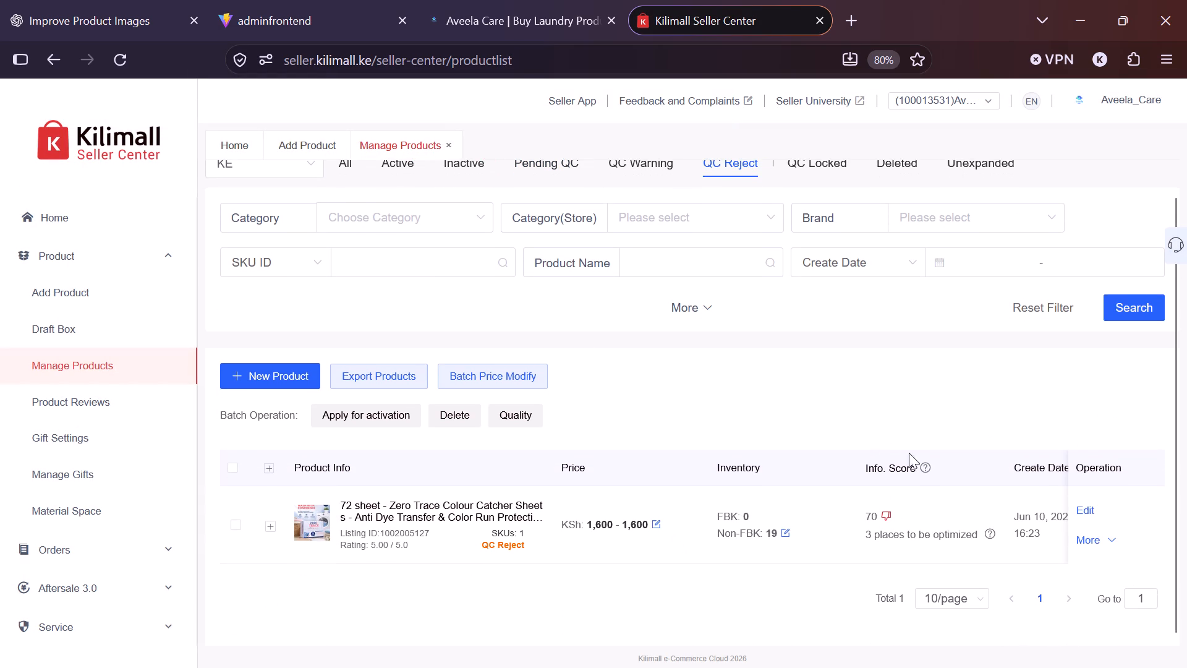
pyautogui.click(1106, 536)
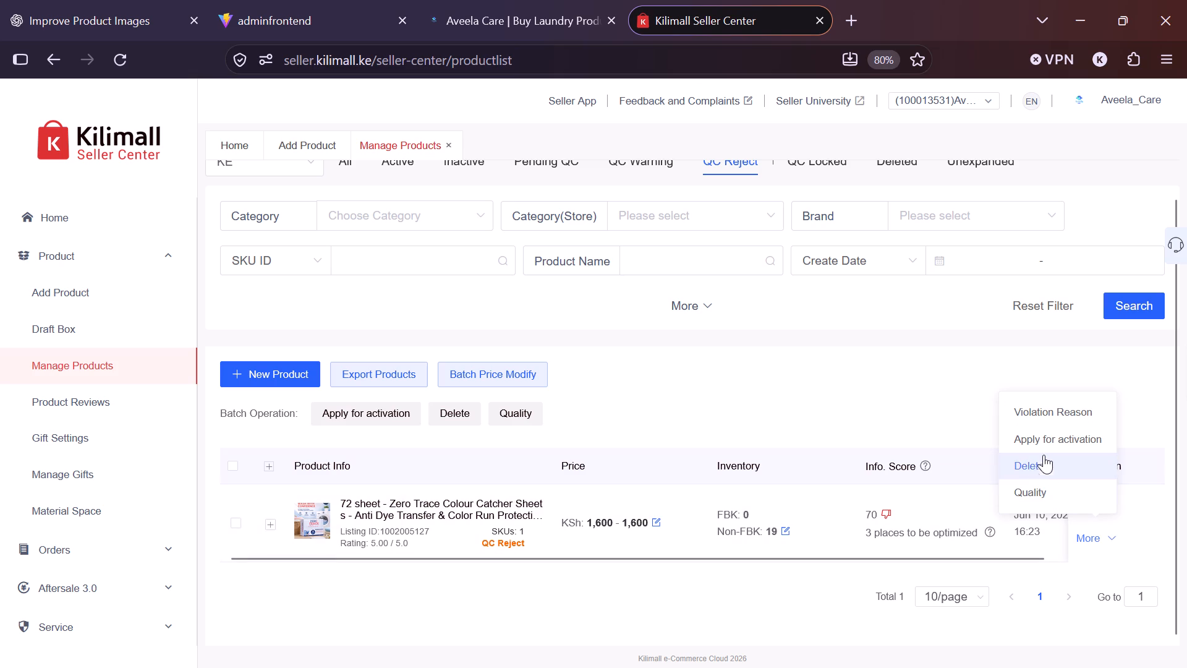
pyautogui.click(1050, 432)
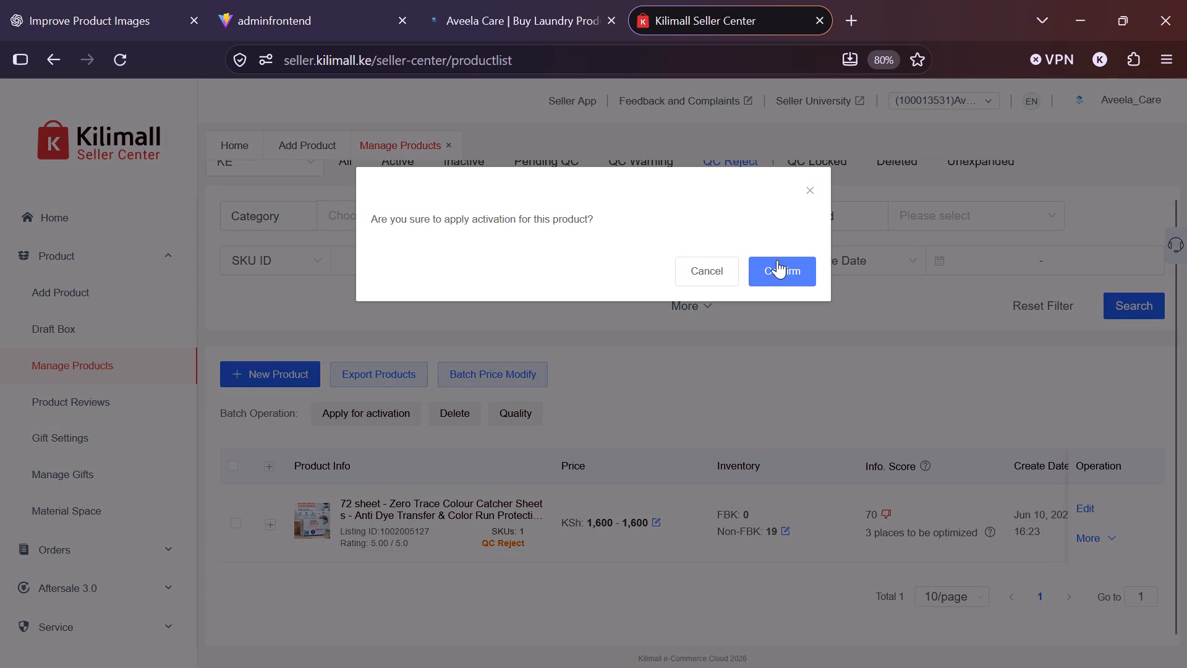
pyautogui.click(776, 268)
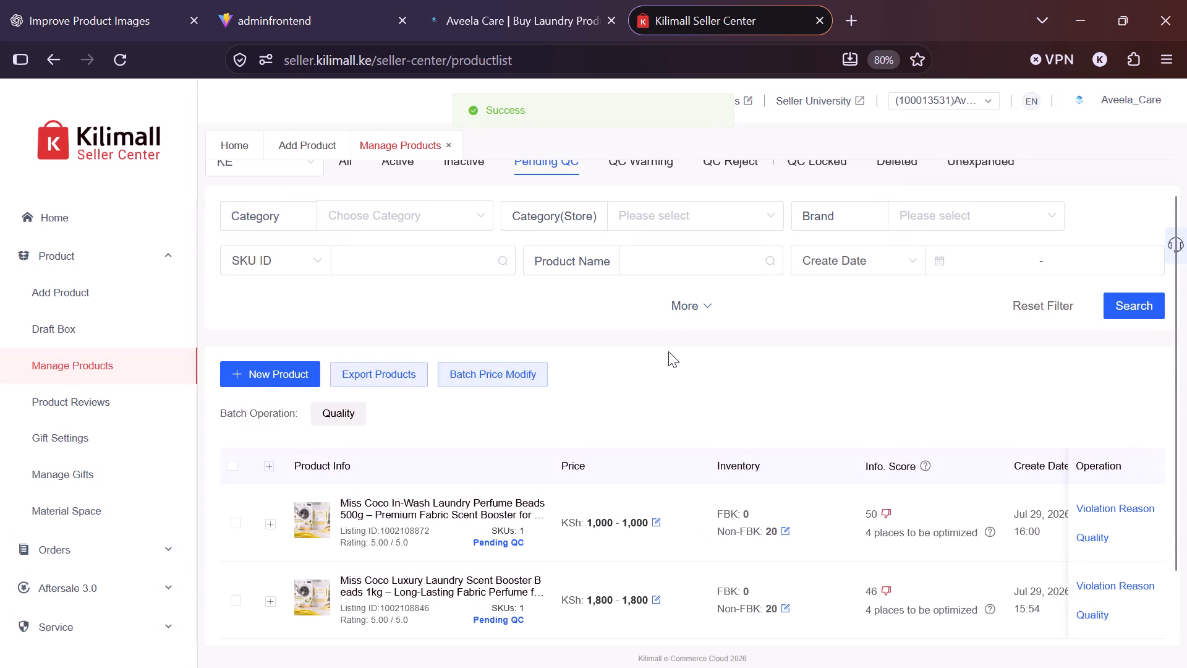
# Reload the product management page to refresh the listing statuses.
pyautogui.scroll(8, 668, 351)
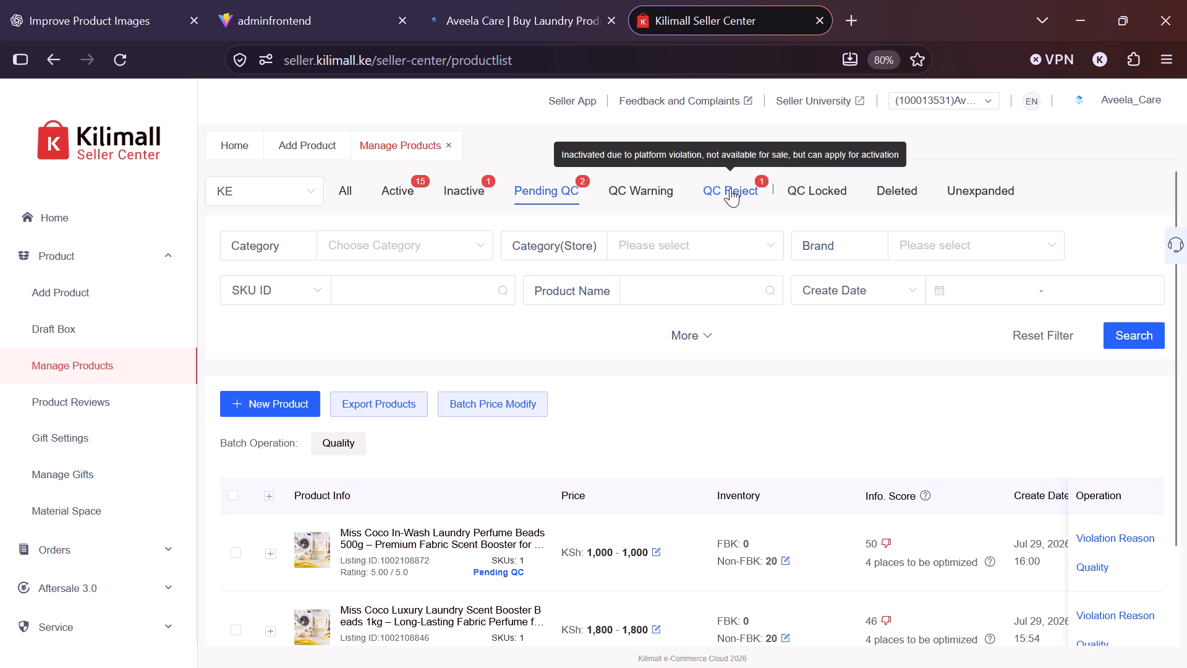
pyautogui.click(123, 58)
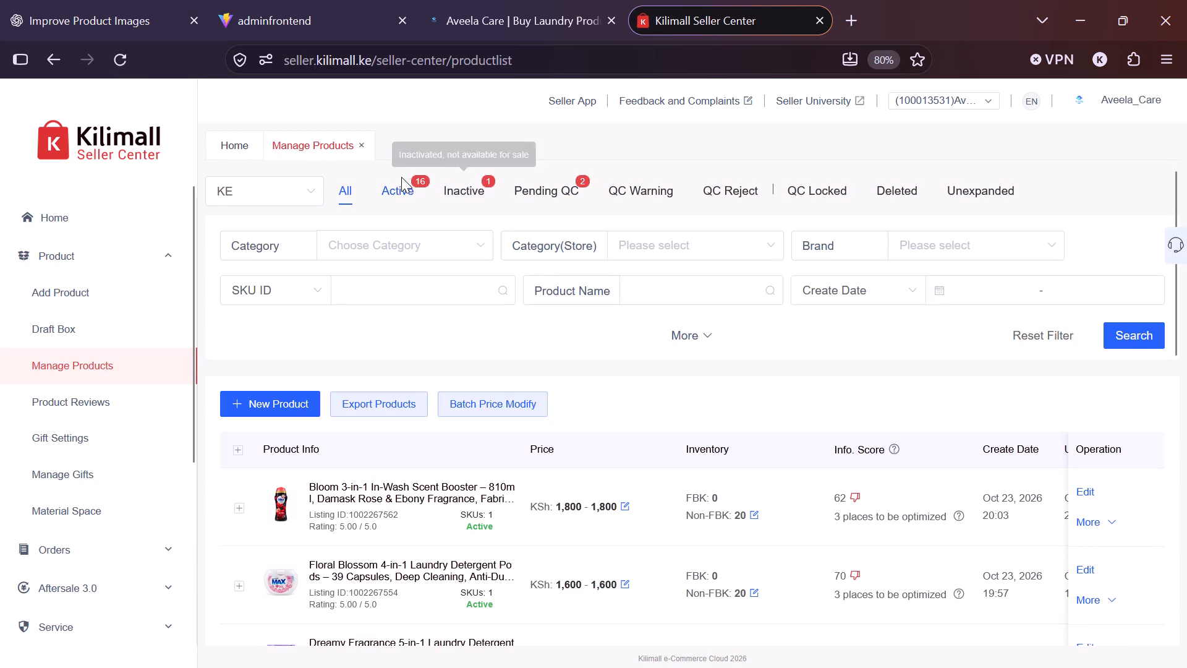
# Filter the product listings to Pending QC and look through the items awaiting platform review.
pyautogui.click(558, 186)
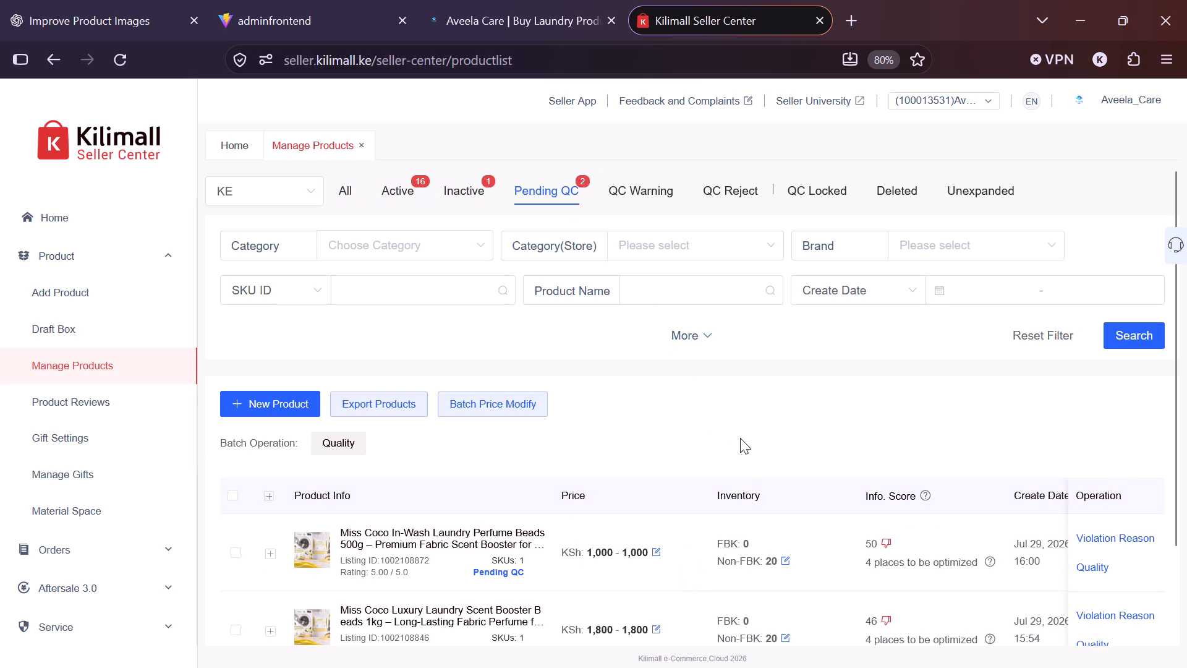
pyautogui.scroll(-4, 742, 495)
pyautogui.scroll(6, 743, 500)
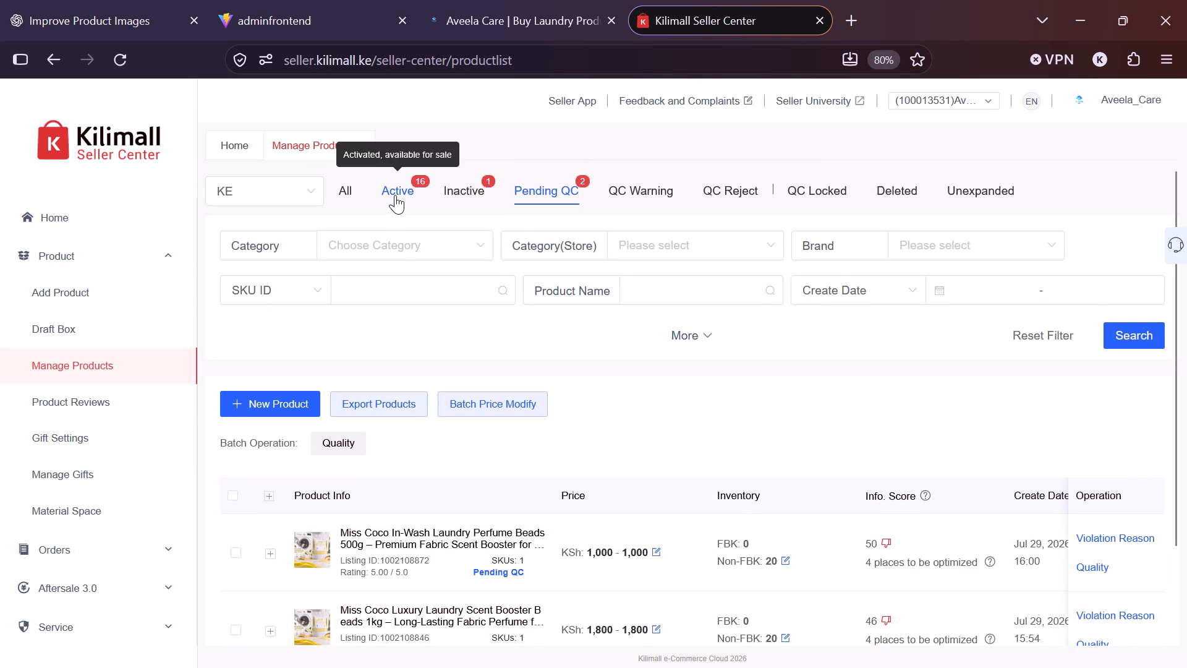
# Filter the product listings to Active and look through the first page of products on sale.
pyautogui.click(395, 194)
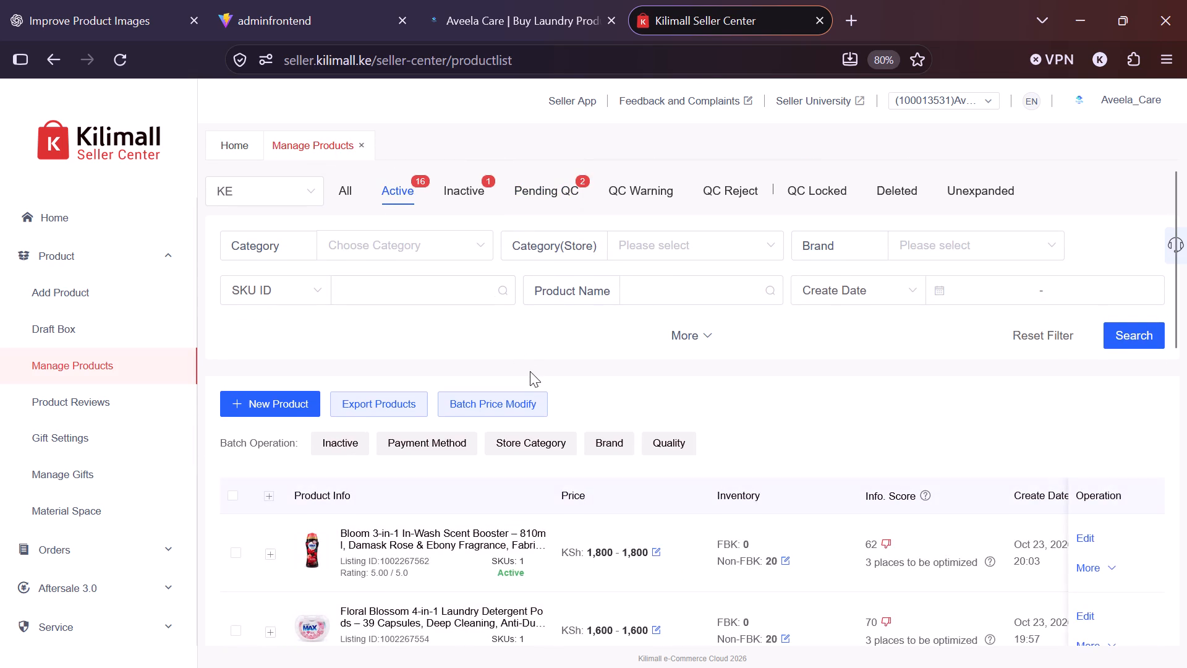
pyautogui.scroll(-12, 530, 371)
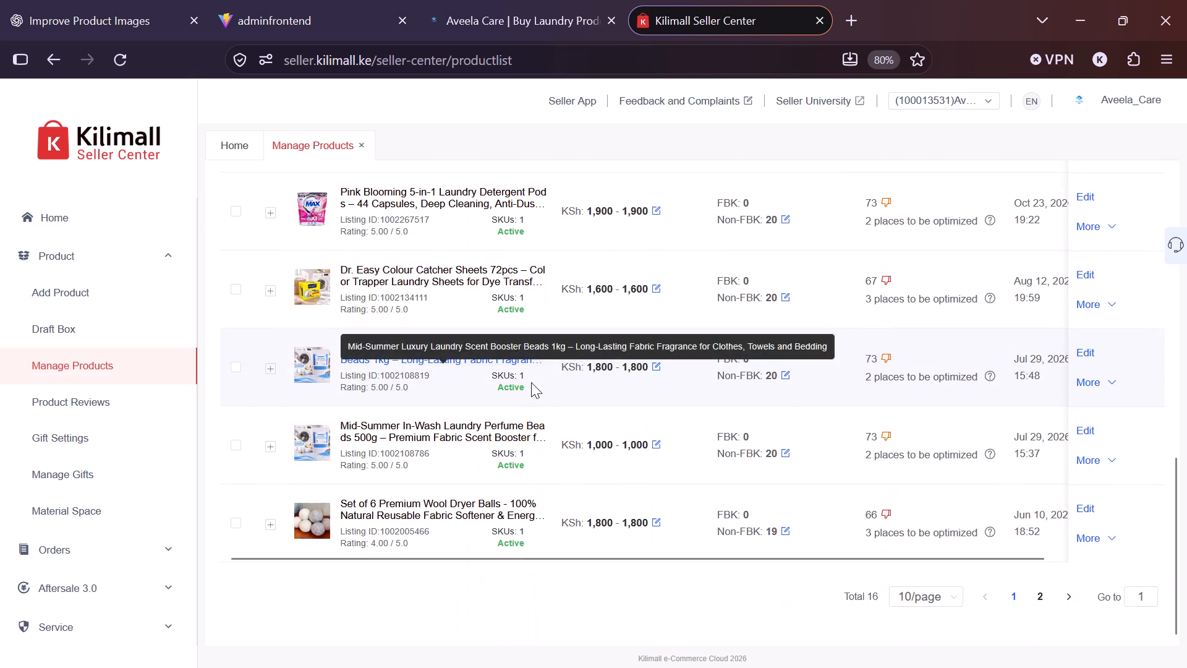
pyautogui.scroll(-4, 531, 382)
pyautogui.scroll(15, 531, 382)
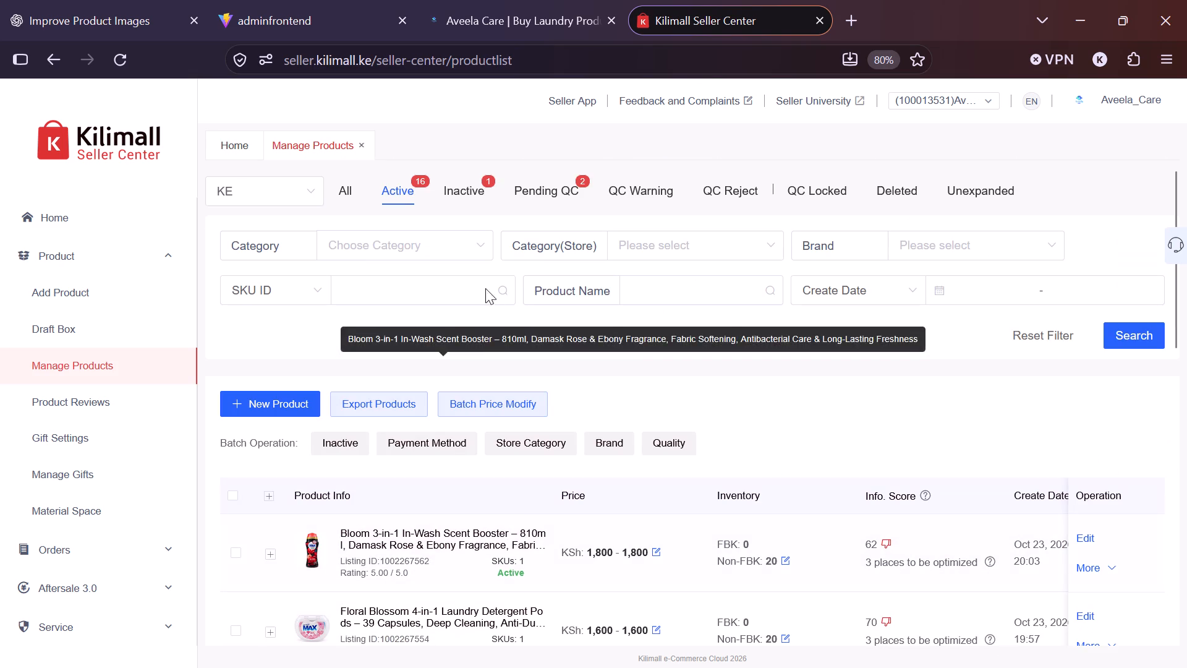
pyautogui.scroll(5, 374, 255)
# Go to the Seller Center home page, open the Kilimall Black Friday 2026 registration announcement, and read its requirements and category rules.
pyautogui.click(65, 217)
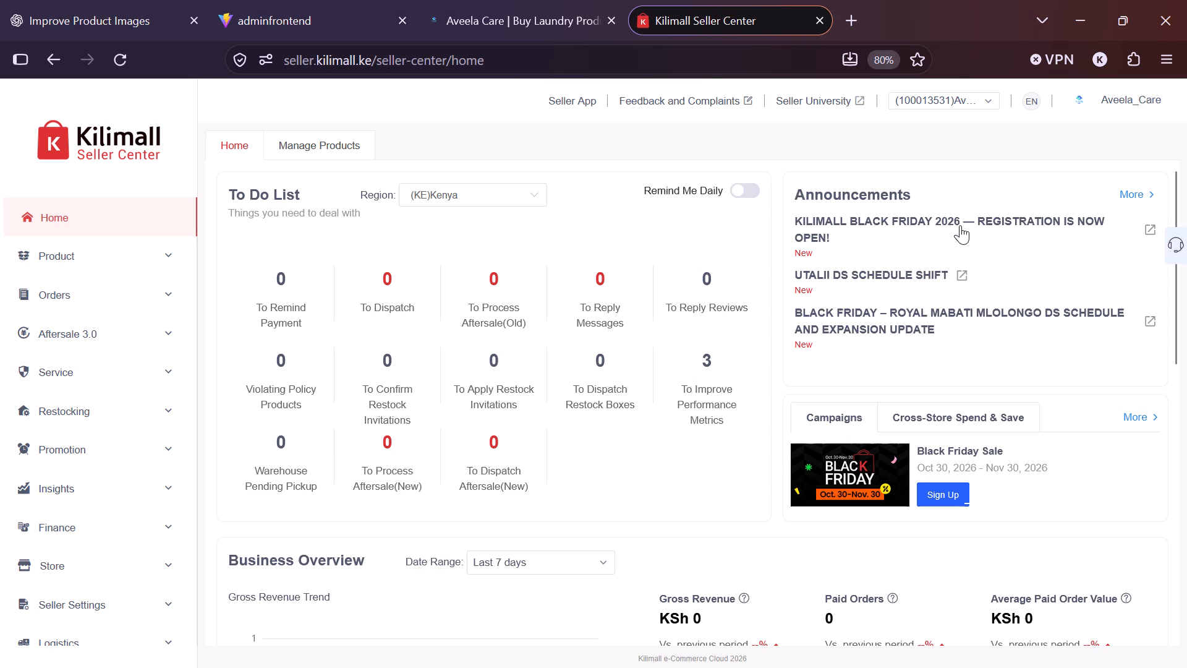
pyautogui.click(813, 225)
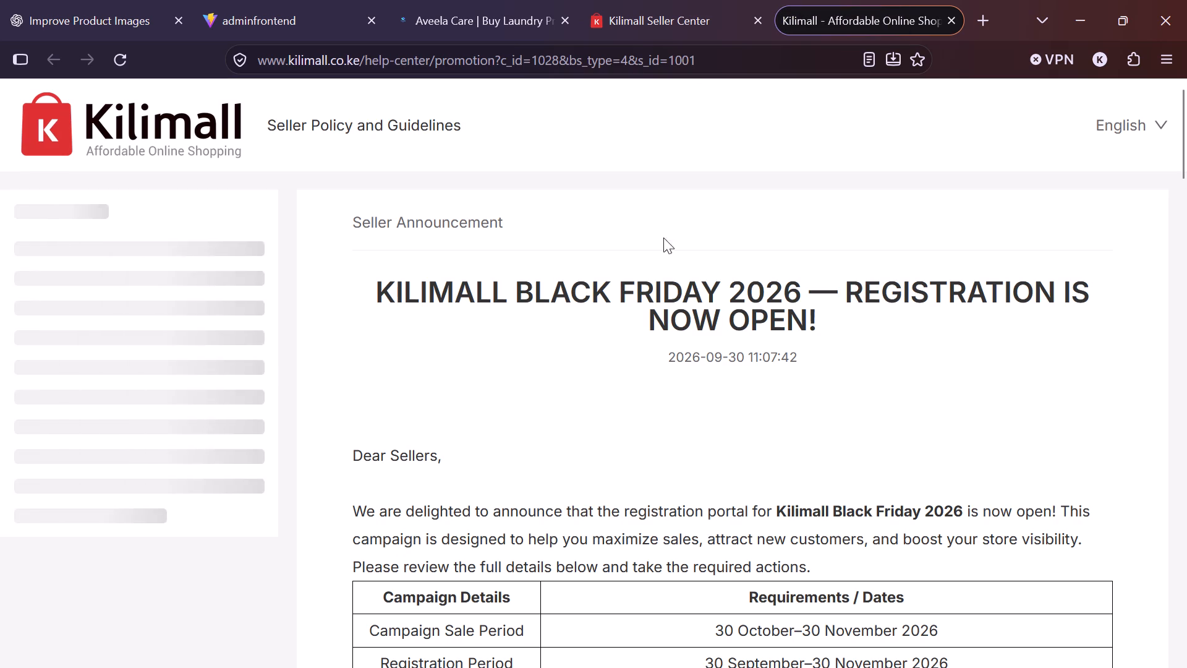
pyautogui.scroll(-3, 683, 296)
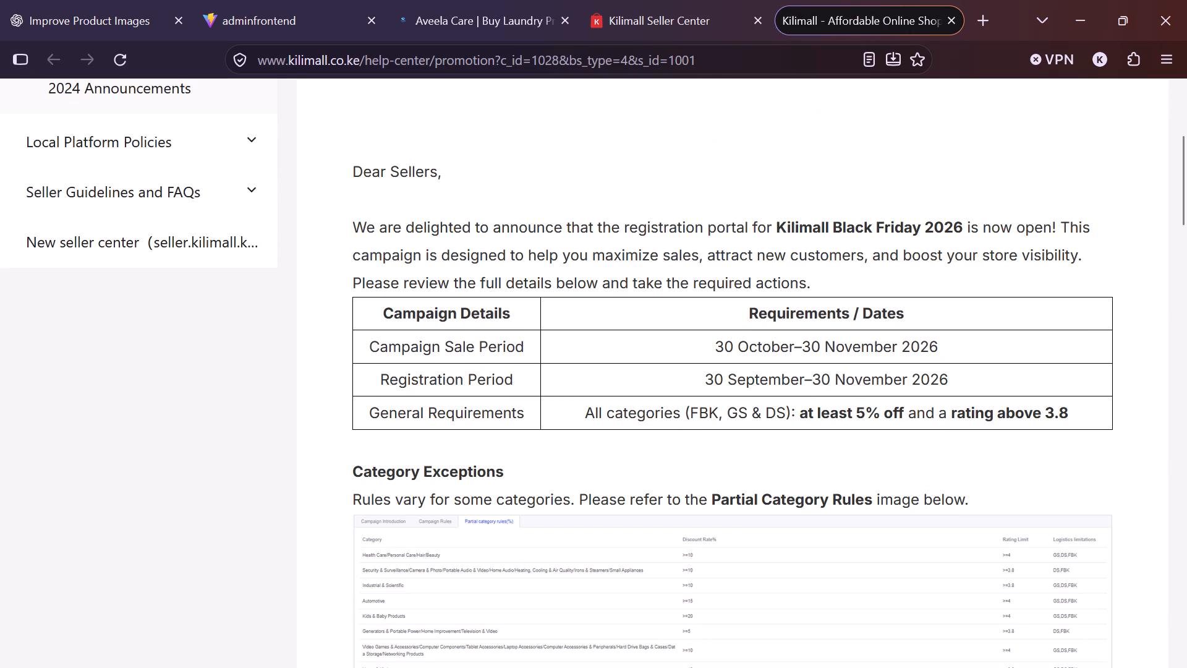
pyautogui.scroll(-3, 683, 298)
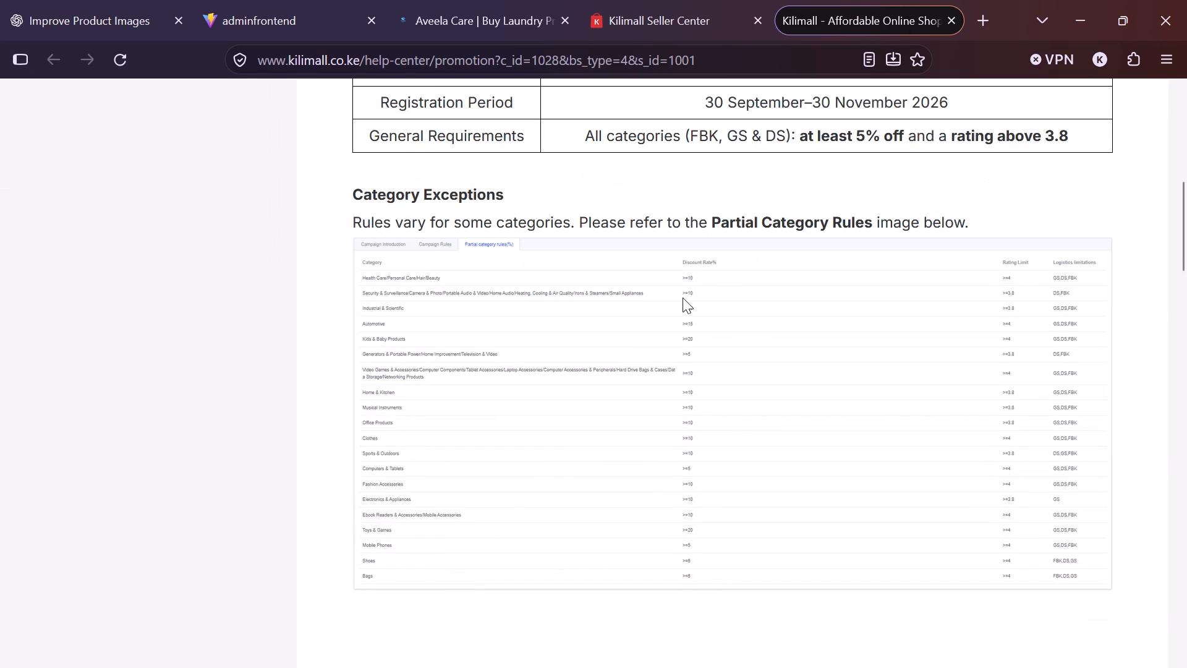
pyautogui.scroll(5, 683, 298)
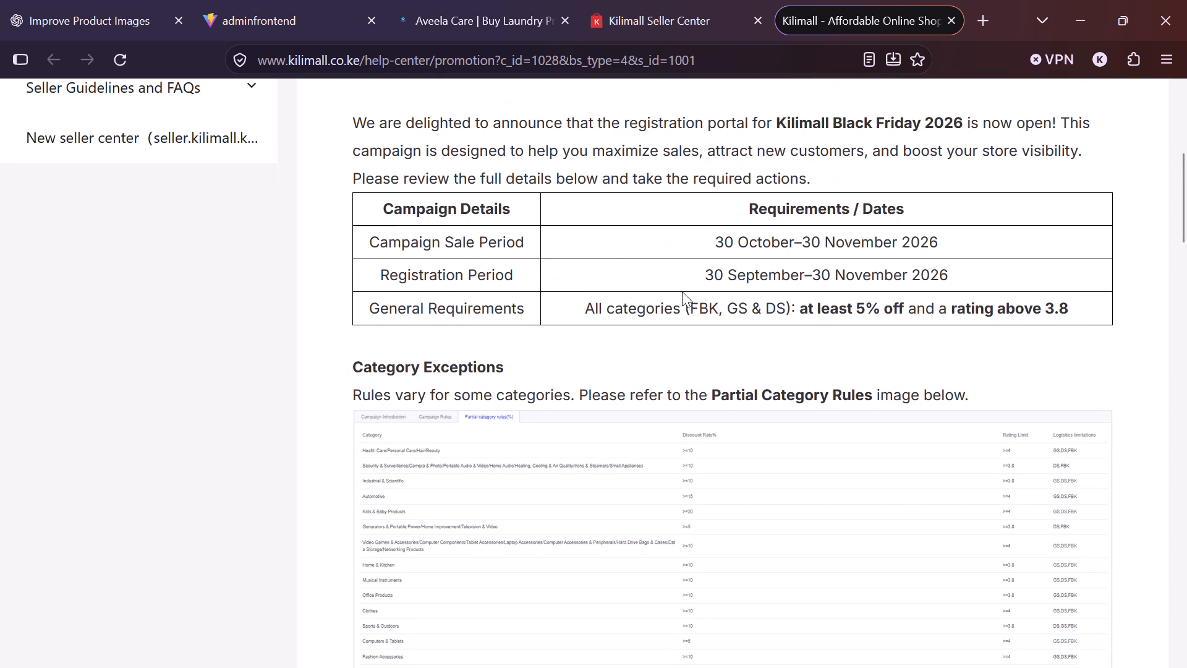
pyautogui.scroll(4, 682, 291)
# Return to the Seller Center home page and review the business overview and the best-selling and most-visited products.
pyautogui.click(691, 14)
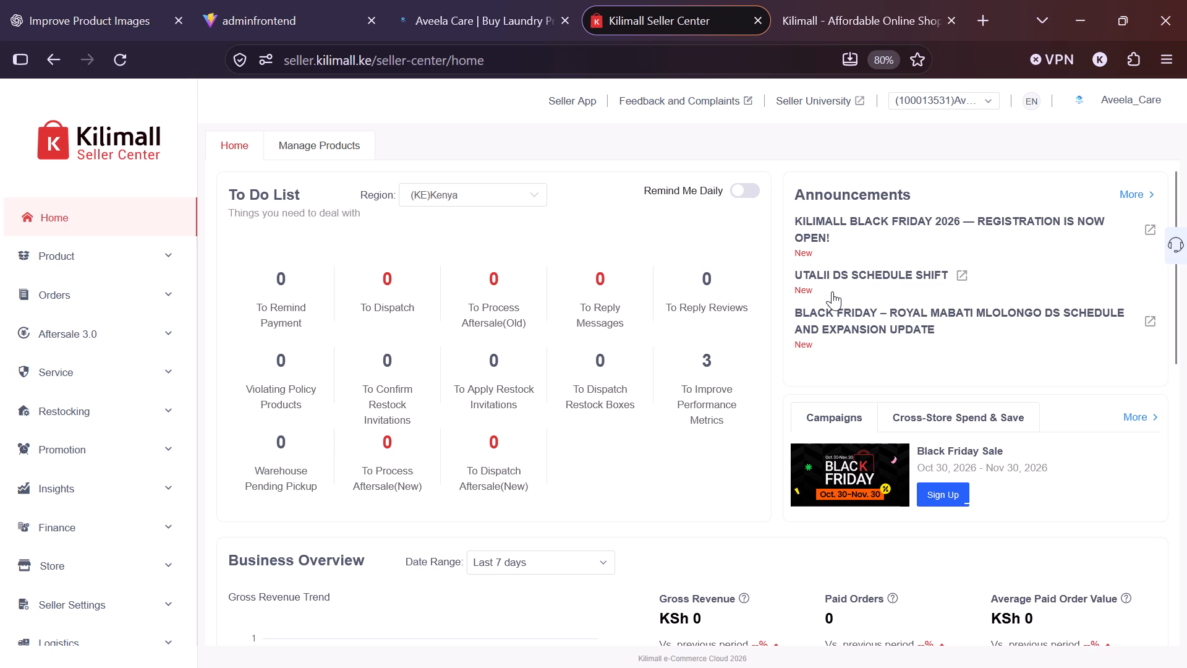
pyautogui.scroll(-6, 637, 484)
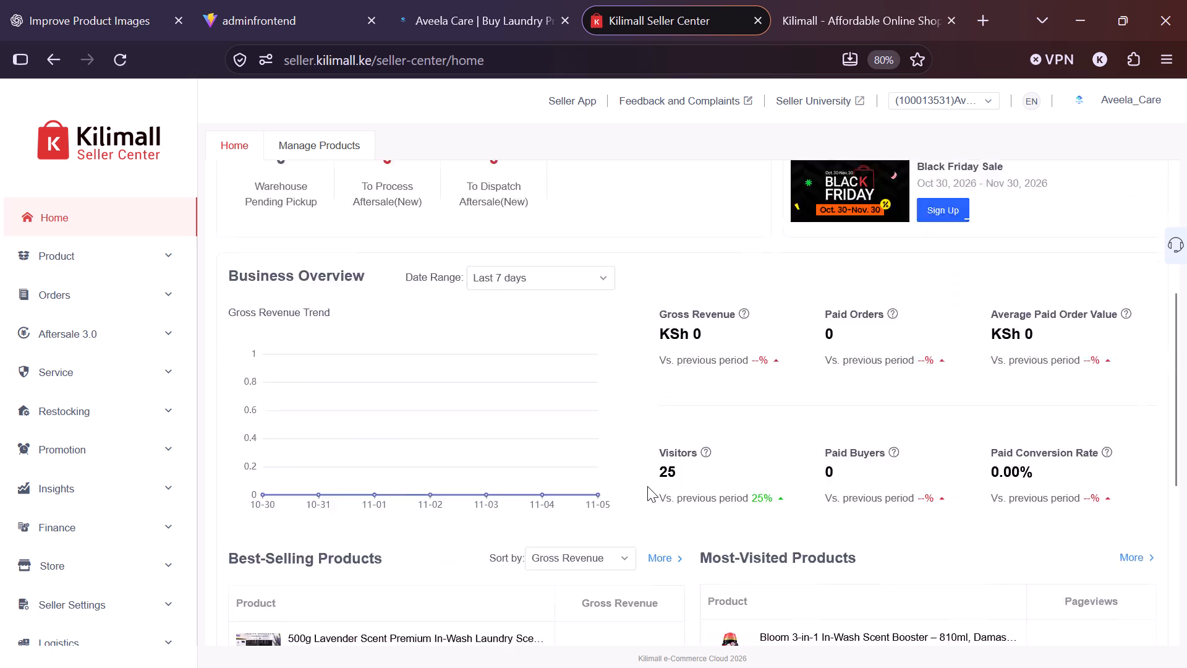
pyautogui.scroll(-9, 647, 486)
pyautogui.scroll(9, 647, 486)
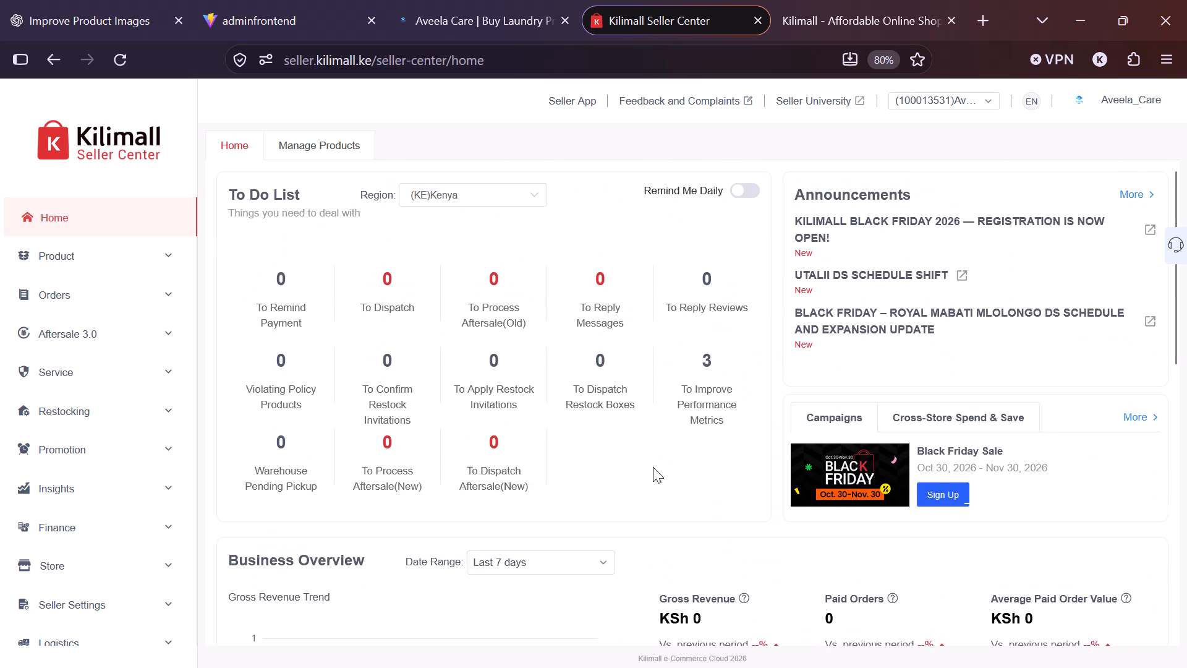
pyautogui.scroll(2, 656, 463)
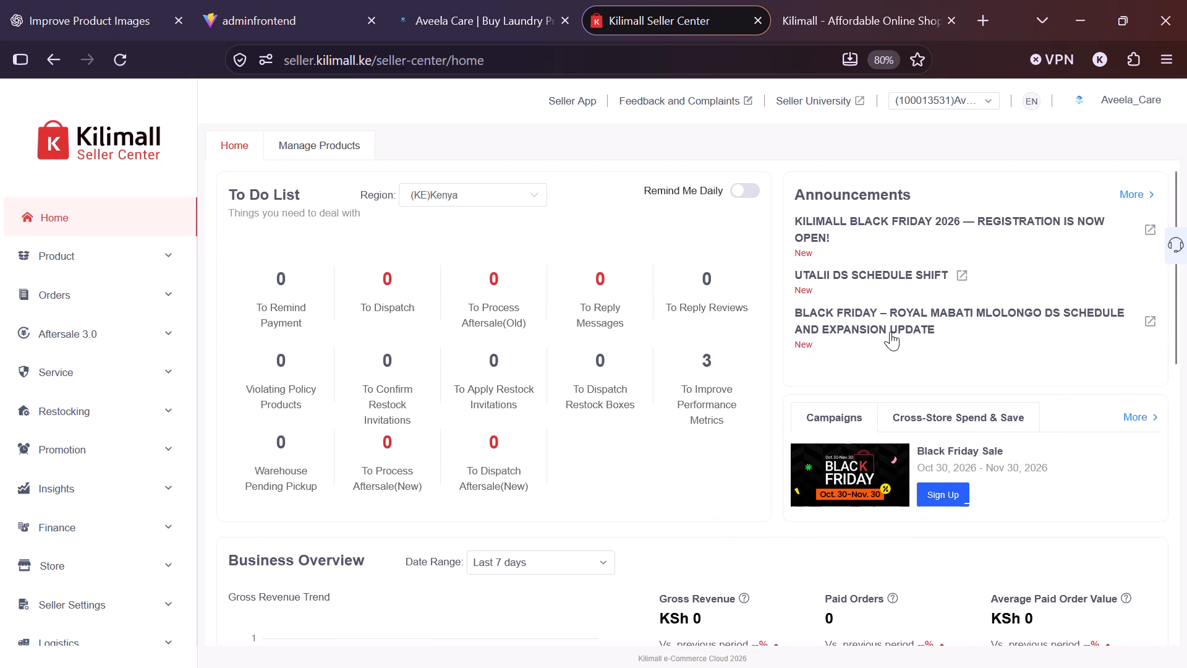
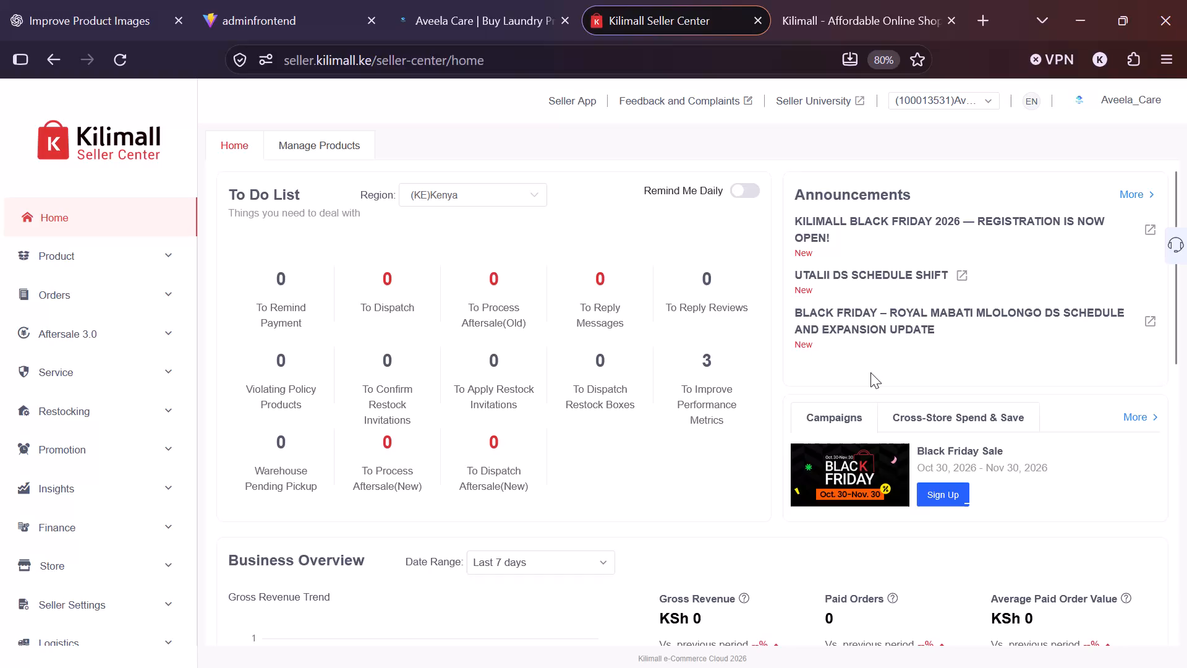
# Examine the home page's business overview for the last 7 days and its best-selling and most-visited product lists.
pyautogui.scroll(-3, 870, 372)
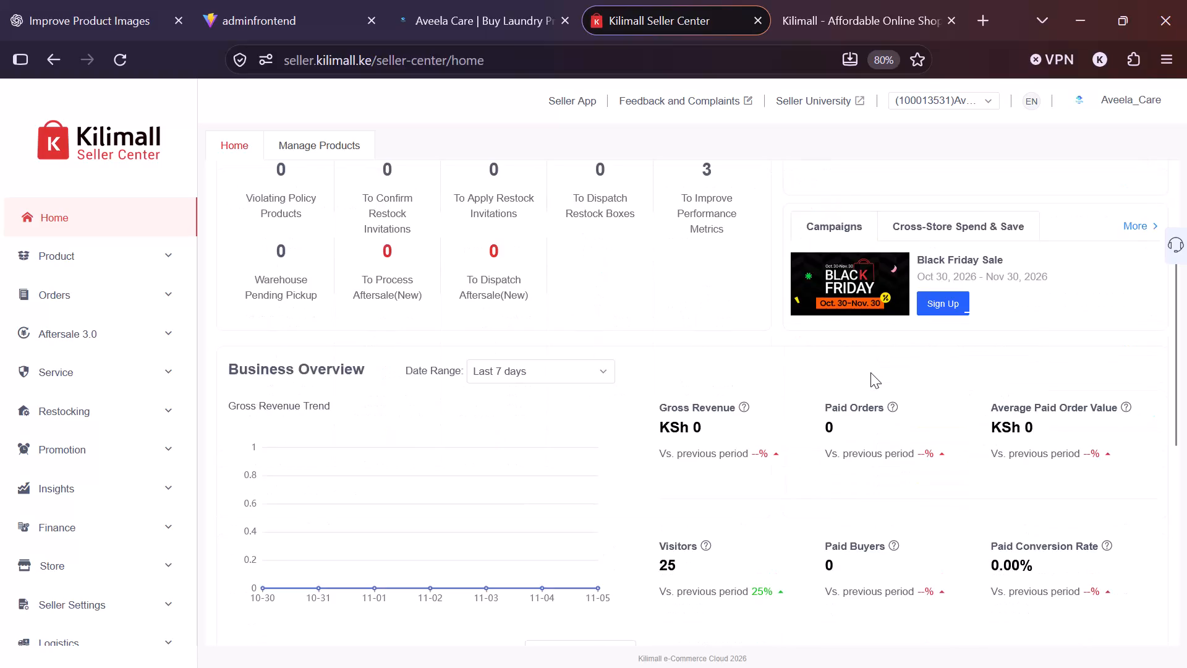
pyautogui.scroll(-2, 870, 372)
pyautogui.scroll(6, 870, 372)
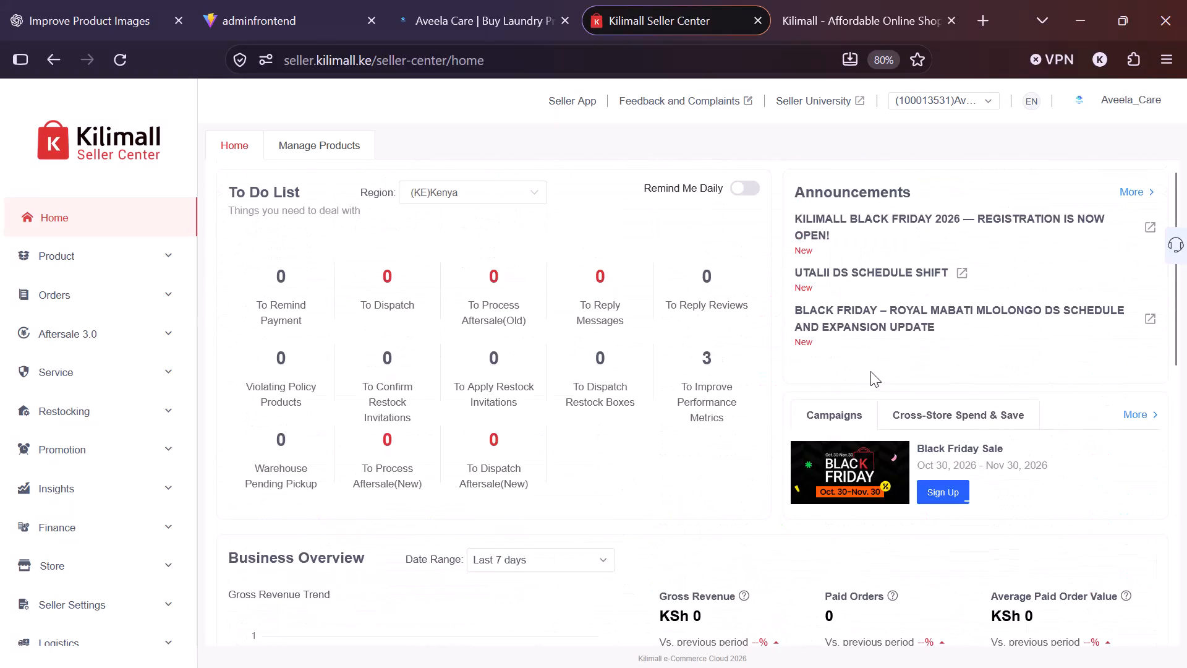
pyautogui.scroll(-8, 870, 371)
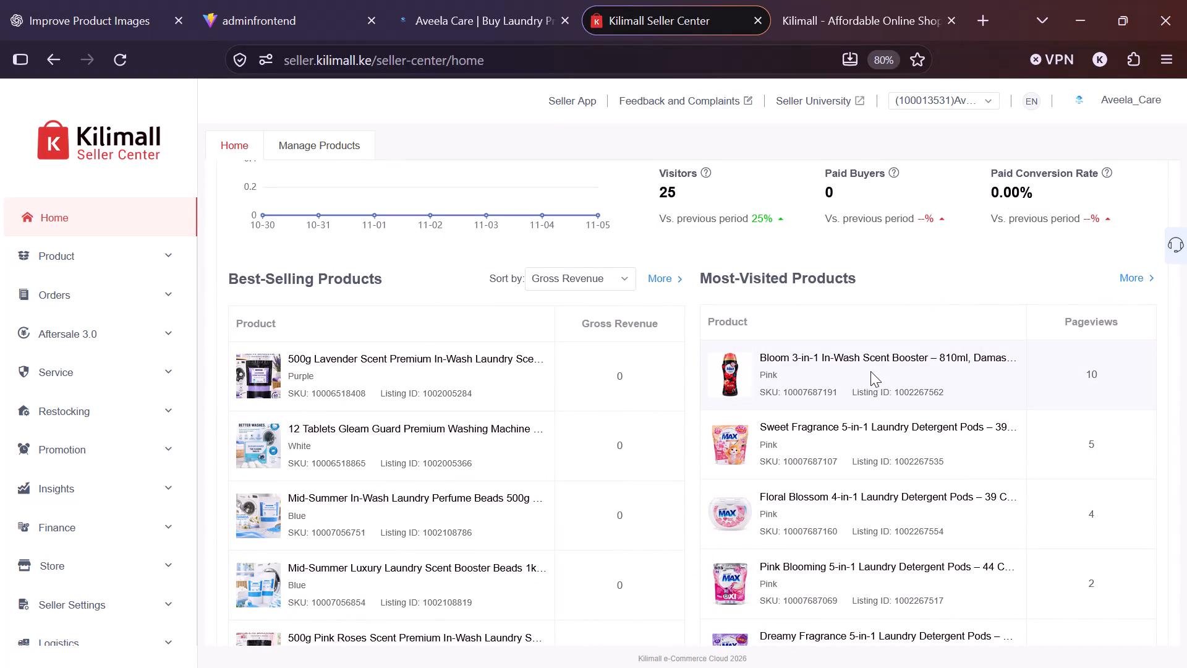
pyautogui.scroll(-4, 870, 371)
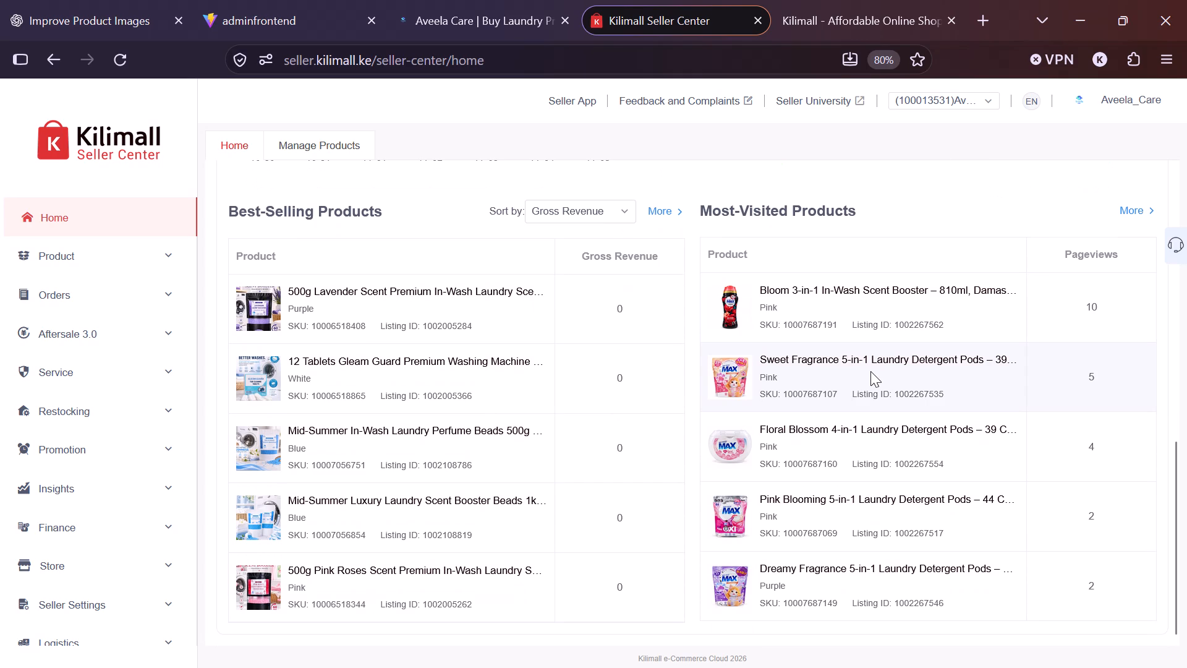
pyautogui.scroll(-1, 870, 371)
pyautogui.scroll(-4, 812, 424)
pyautogui.scroll(-3, 799, 478)
pyautogui.scroll(-4, 689, 304)
pyautogui.scroll(6, 689, 307)
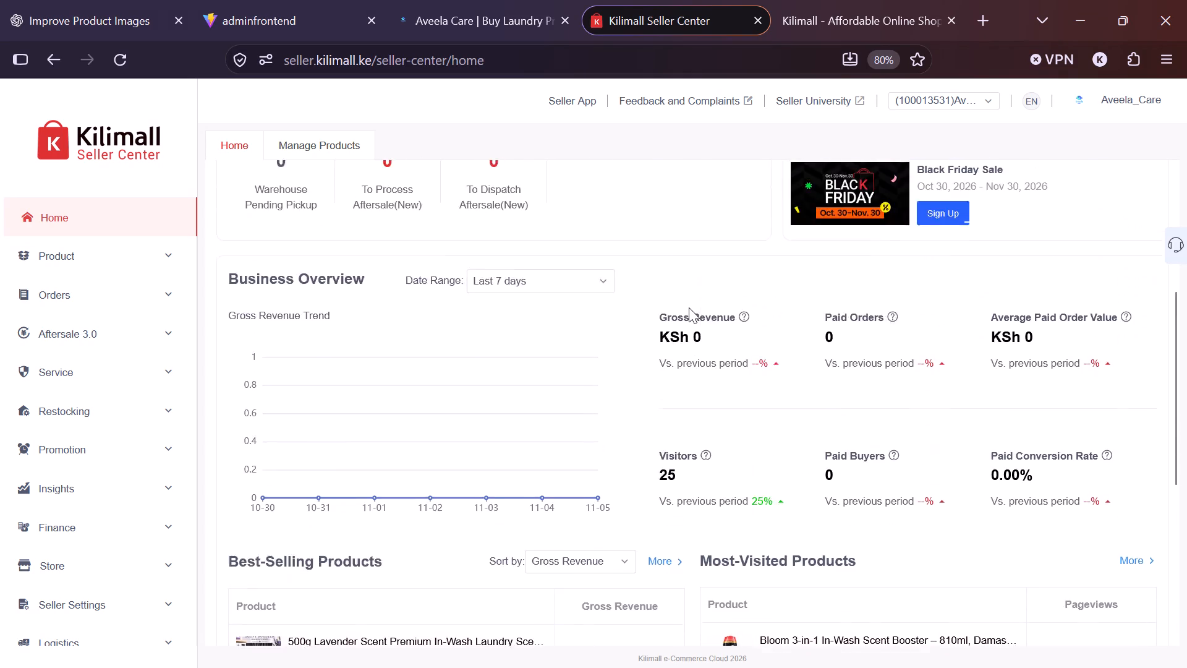
pyautogui.scroll(1, 689, 307)
pyautogui.scroll(3, 784, 298)
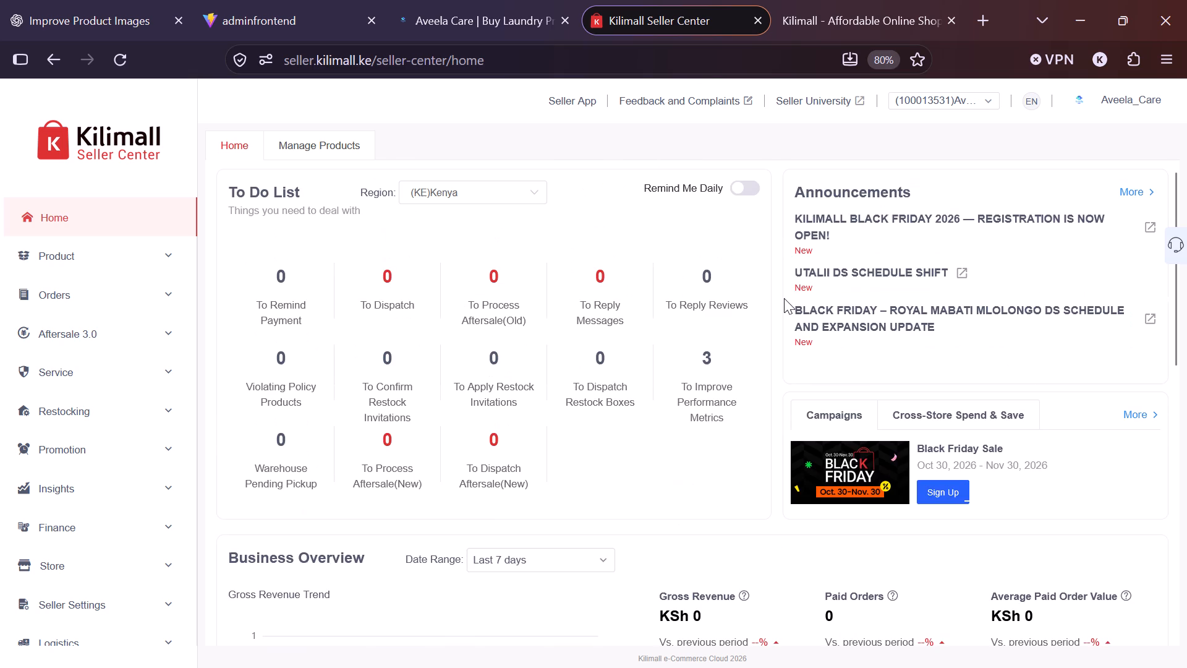
# Open the Kilimall Black Friday 2026 registration announcement again.
pyautogui.click(806, 253)
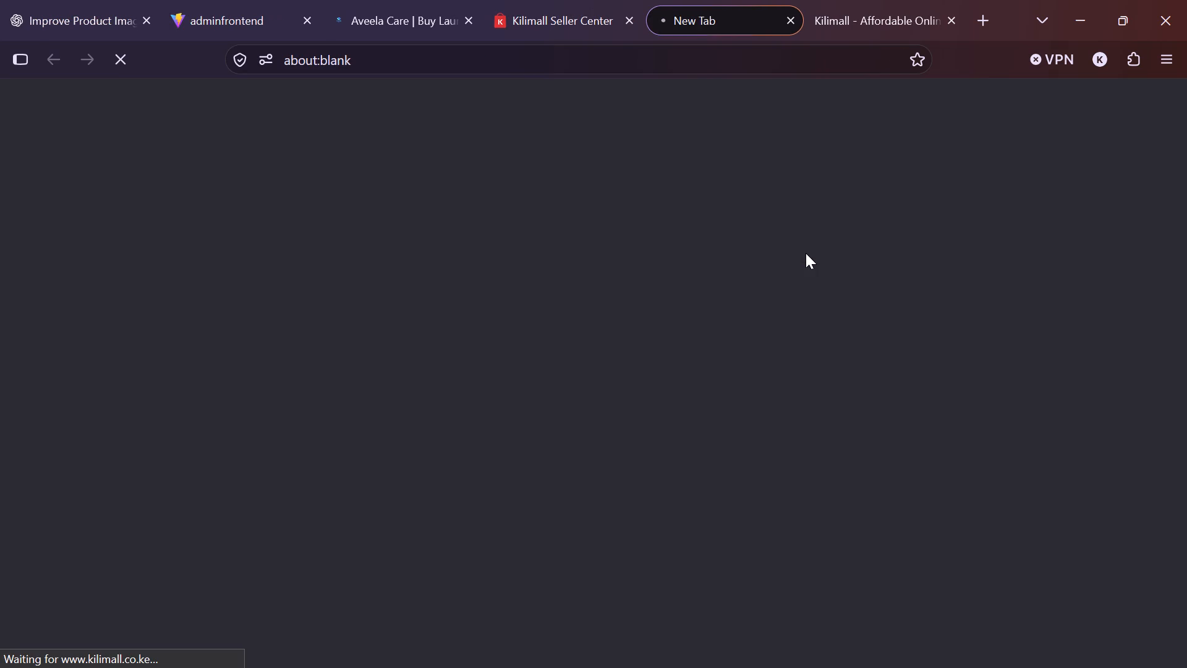
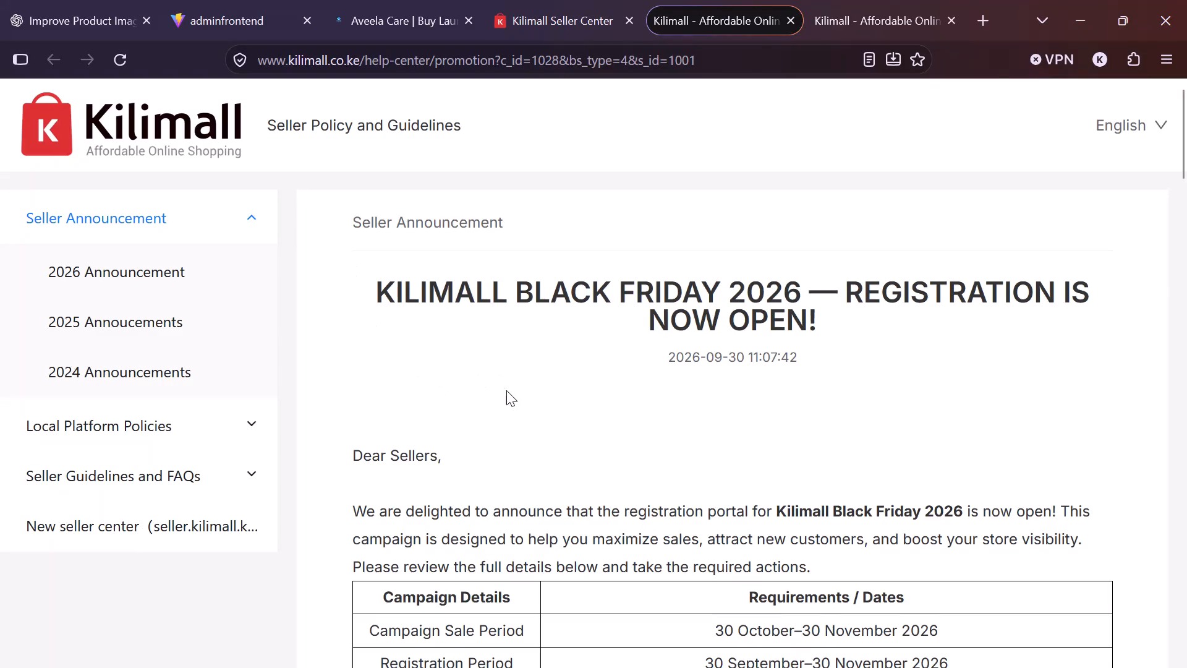
# Read the Black Friday announcement's campaign dates, general requirements, partial category rules and How to Register section.
pyautogui.scroll(-2, 512, 413)
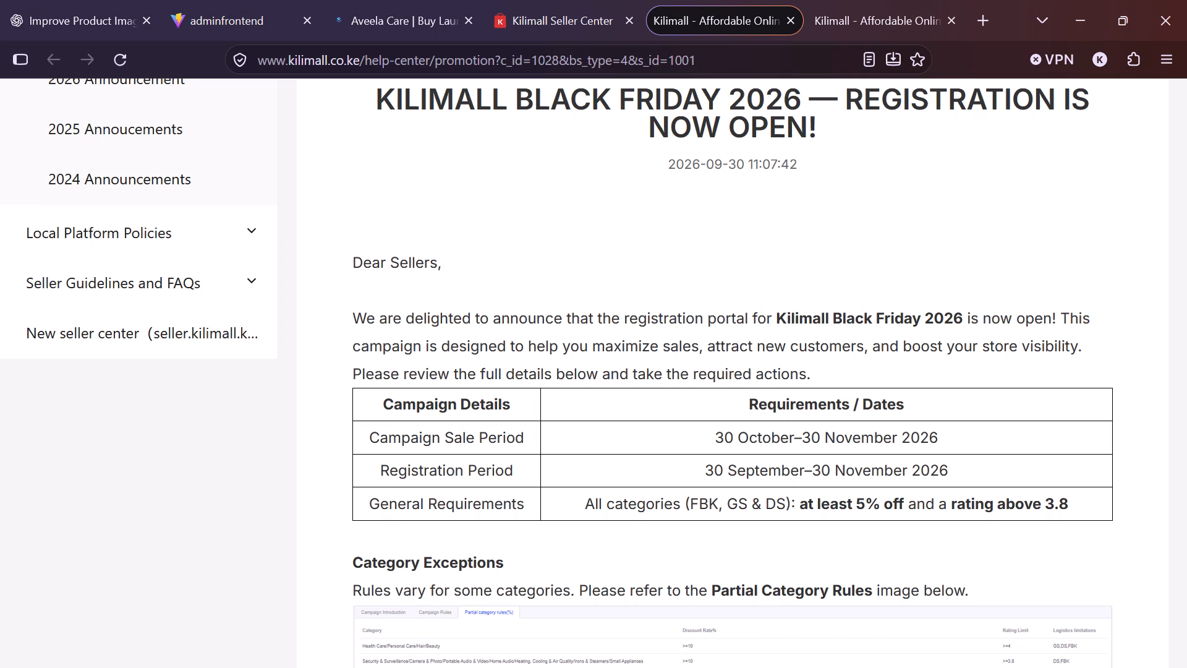
pyautogui.scroll(-1, 458, 435)
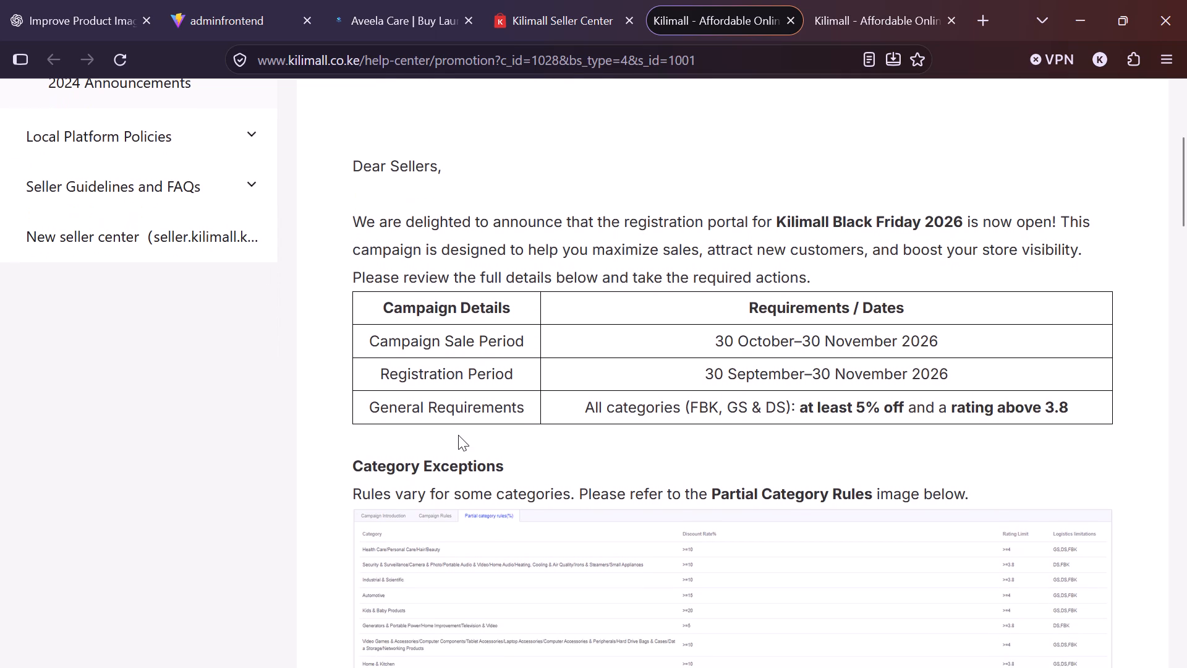
pyautogui.scroll(-2, 458, 435)
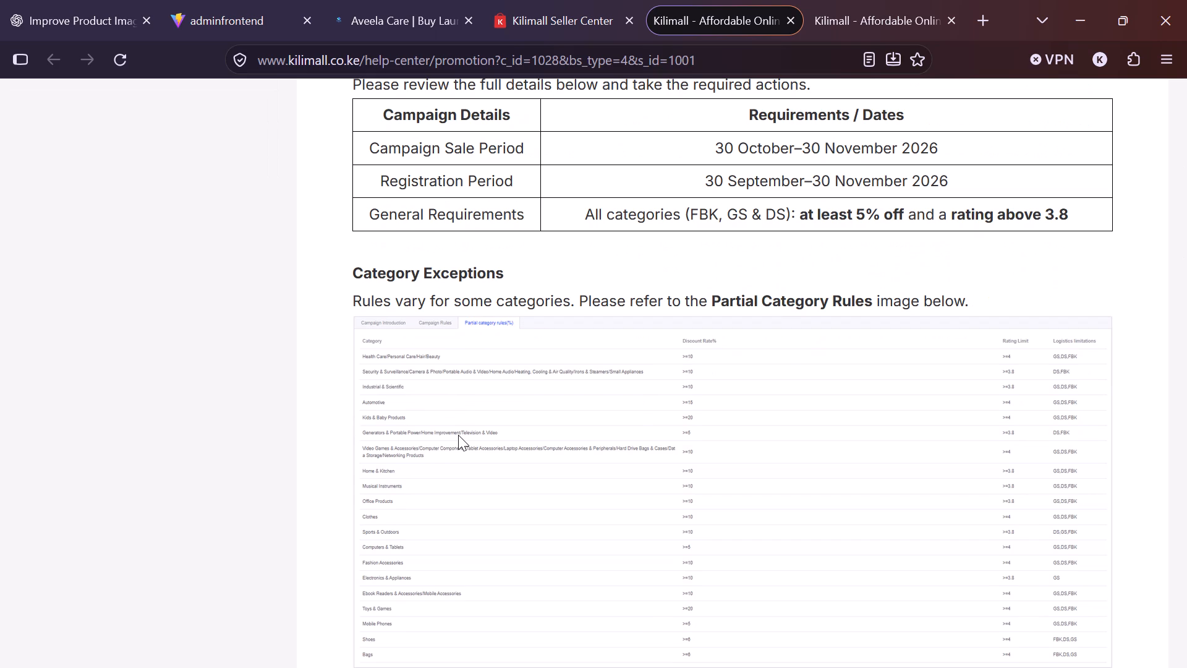
pyautogui.scroll(-4, 458, 435)
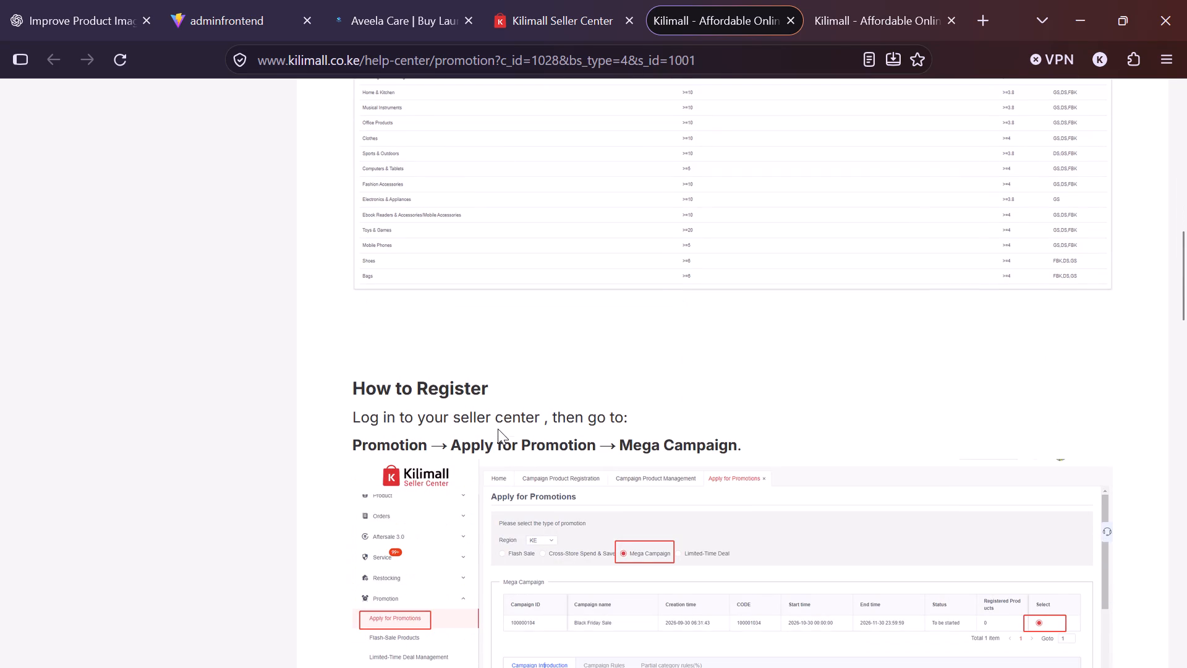
pyautogui.scroll(-2, 498, 429)
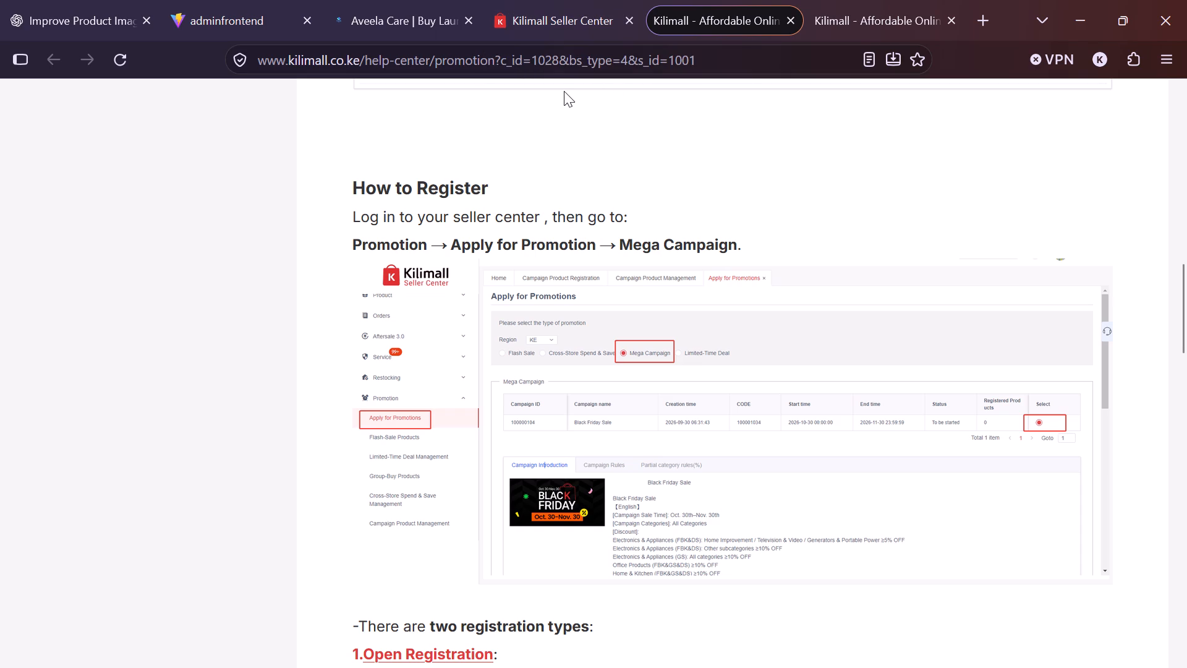
# Switch to the Kilimall Seller Center and open the Apply for Promotions page.
pyautogui.click(544, 8)
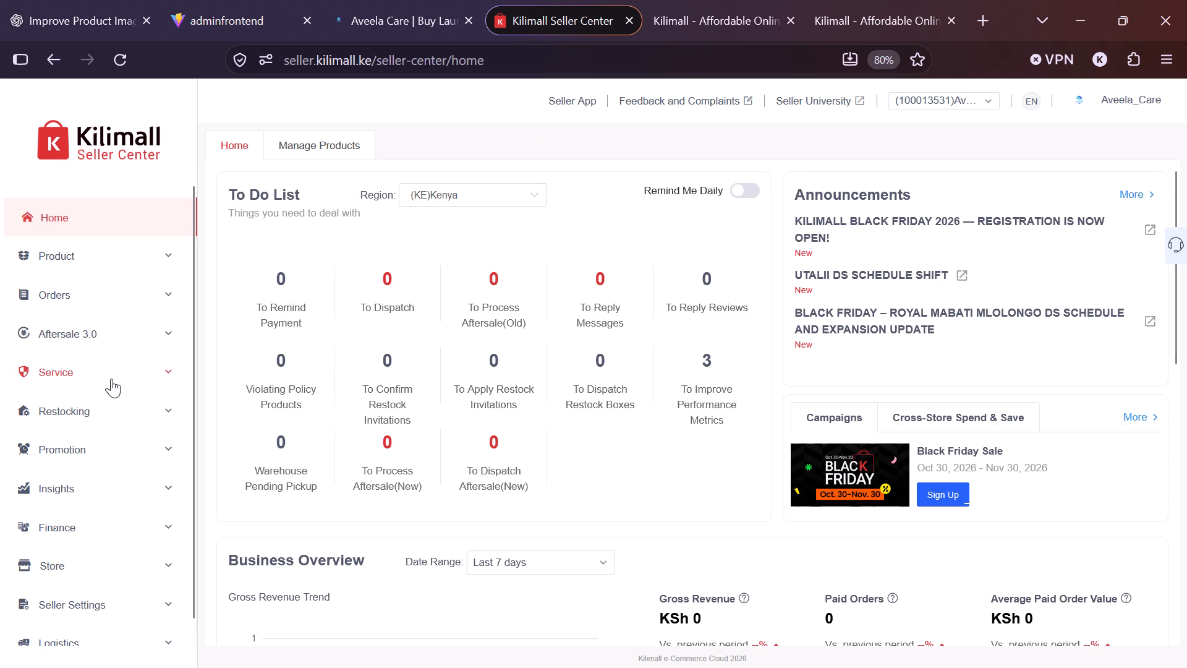
pyautogui.click(142, 445)
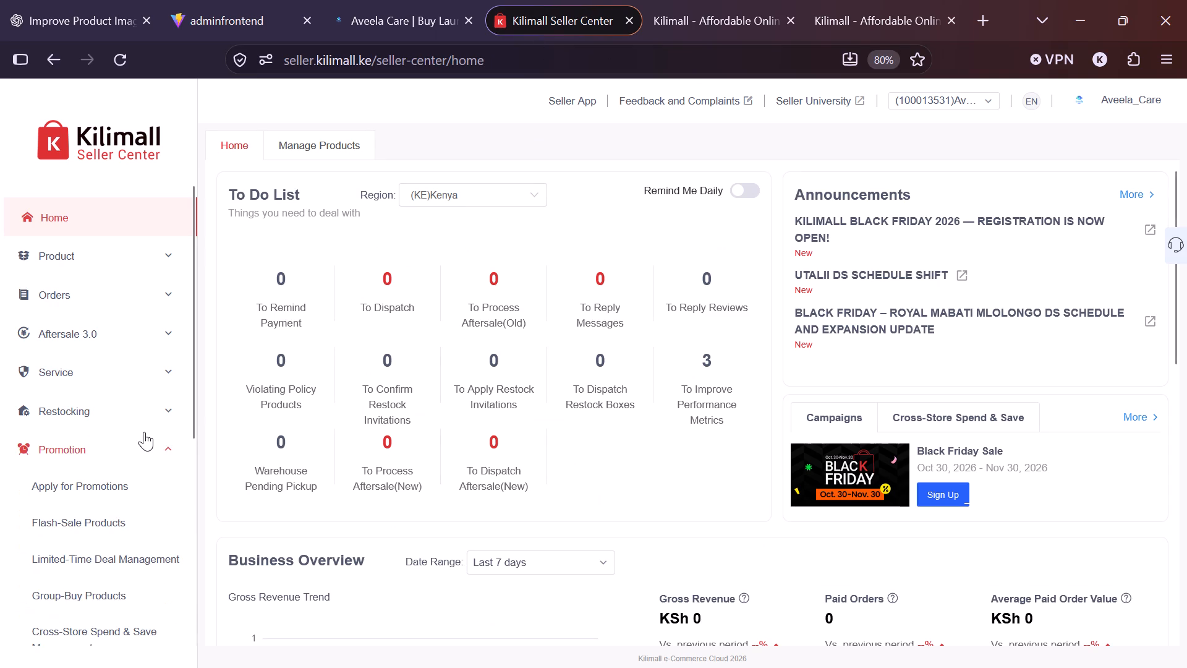
pyautogui.scroll(-2, 145, 426)
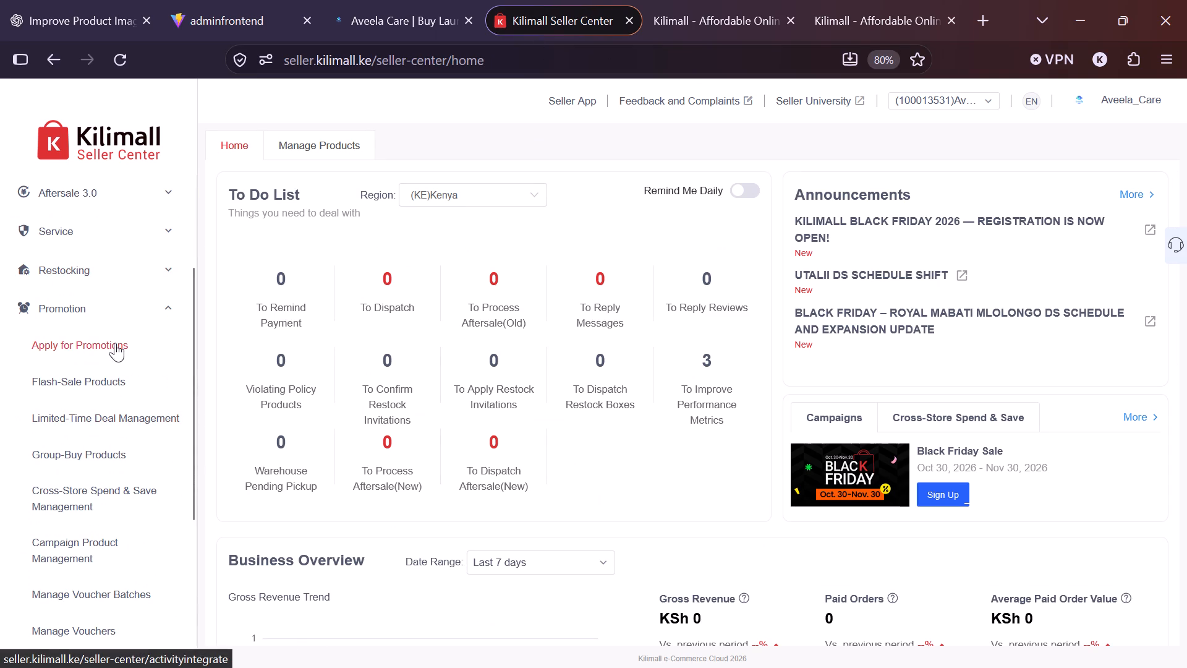
pyautogui.click(115, 343)
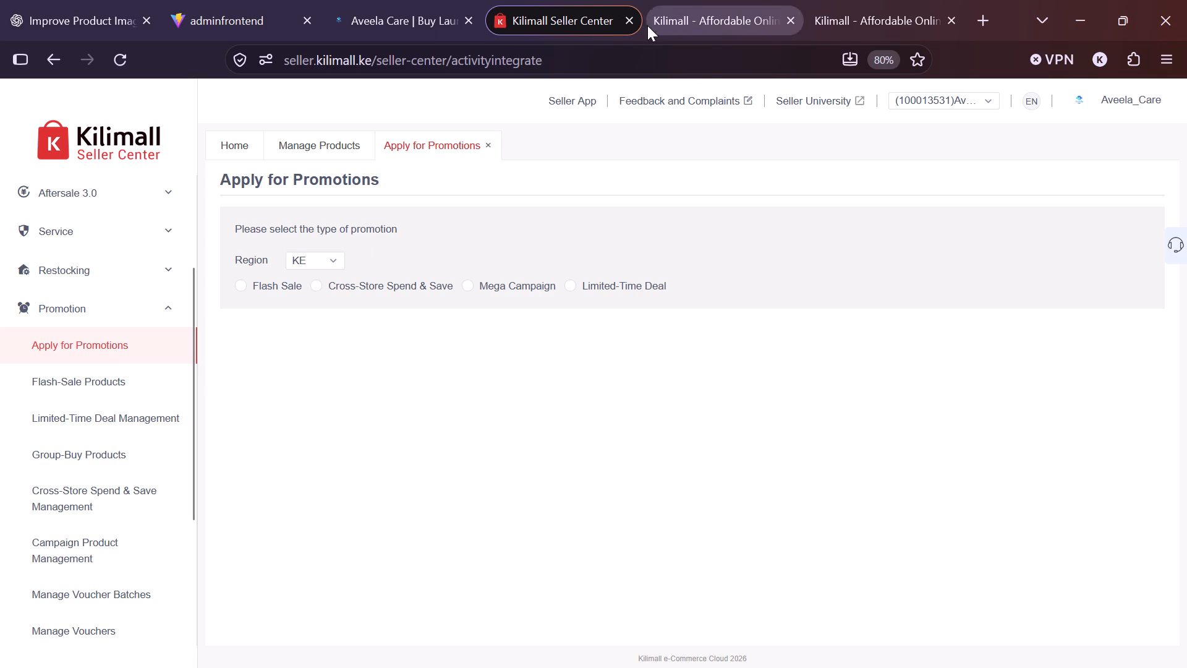
# Read the announcement's registration types, campaign indicator guide and invited products guide, then recheck the How to Register screenshot.
pyautogui.click(738, 23)
pyautogui.scroll(-3, 649, 440)
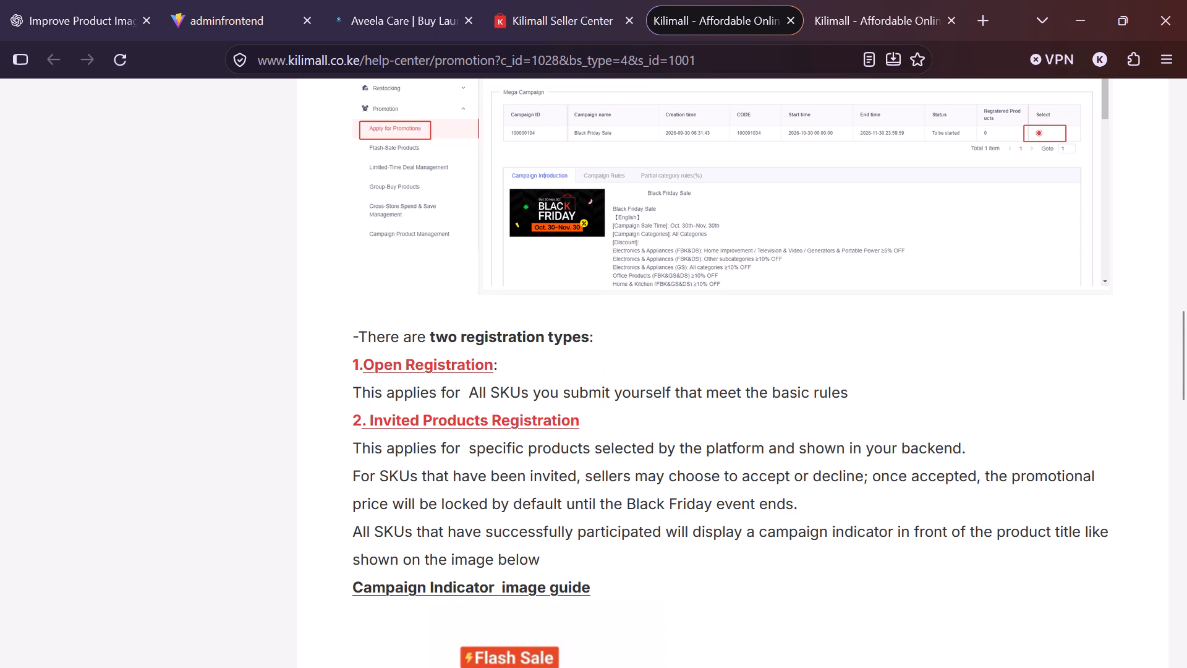
pyautogui.scroll(-1, 607, 388)
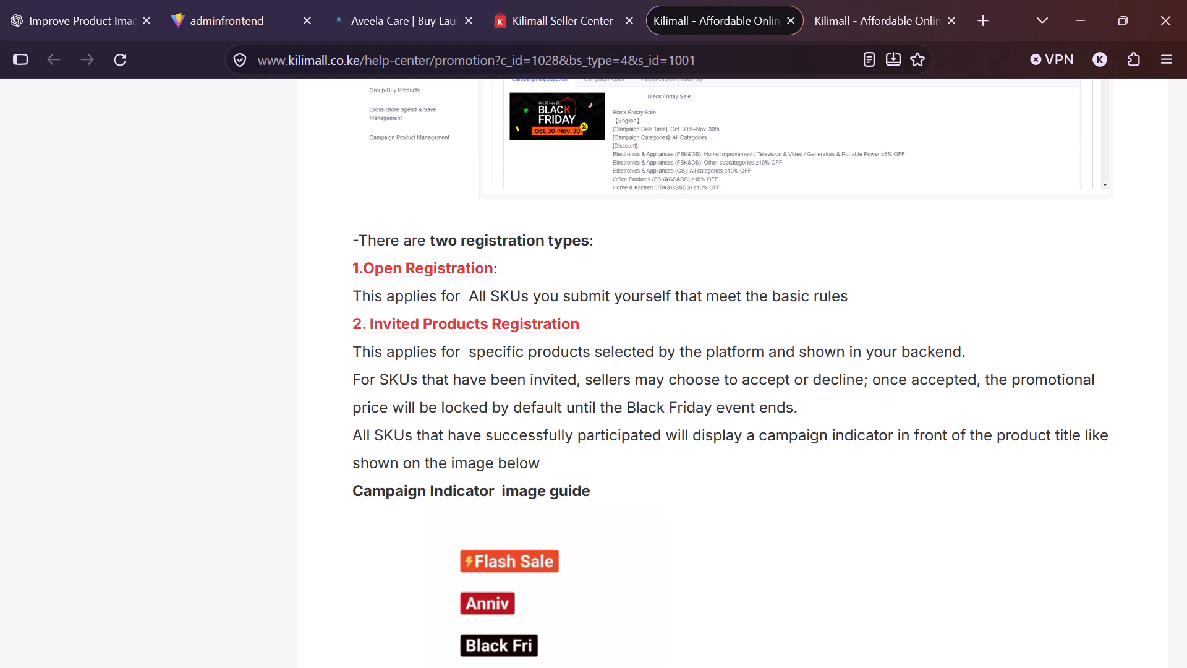
pyautogui.scroll(-1, 607, 388)
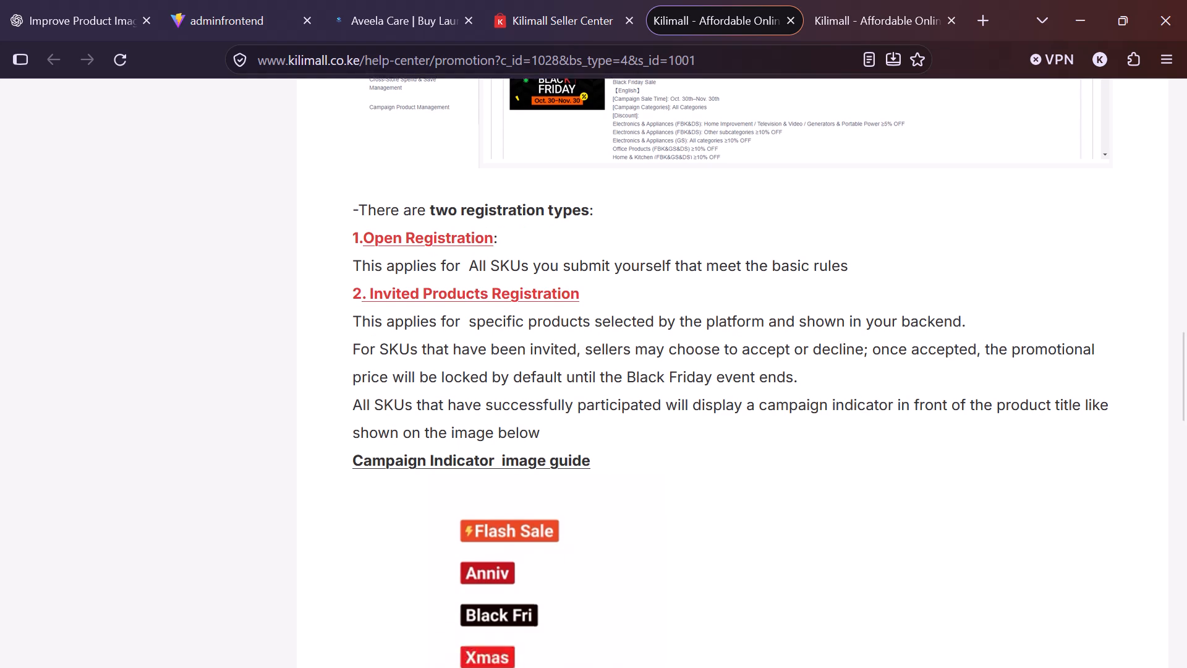
pyautogui.scroll(-4, 607, 388)
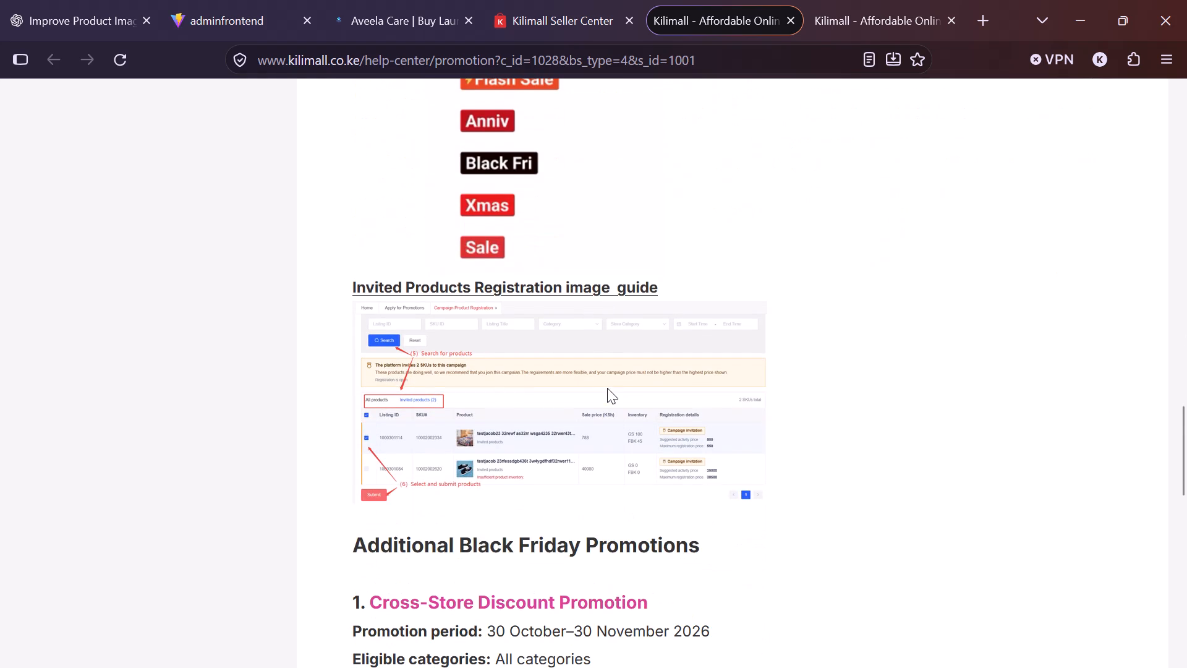
pyautogui.click(558, 20)
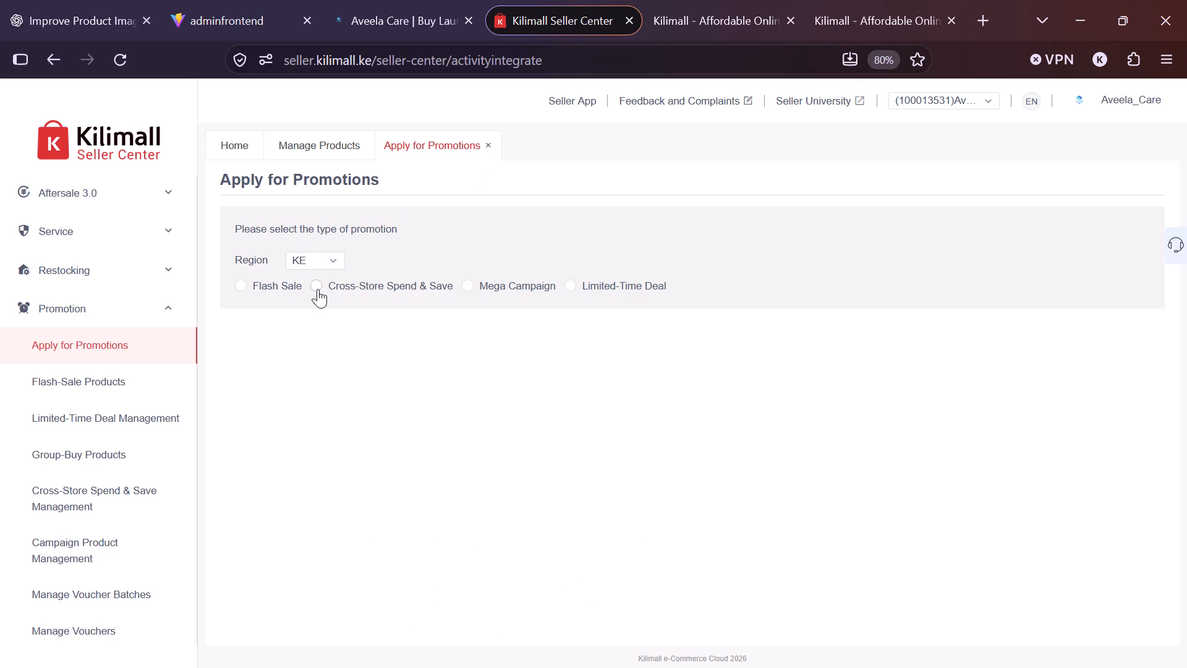
pyautogui.click(694, 15)
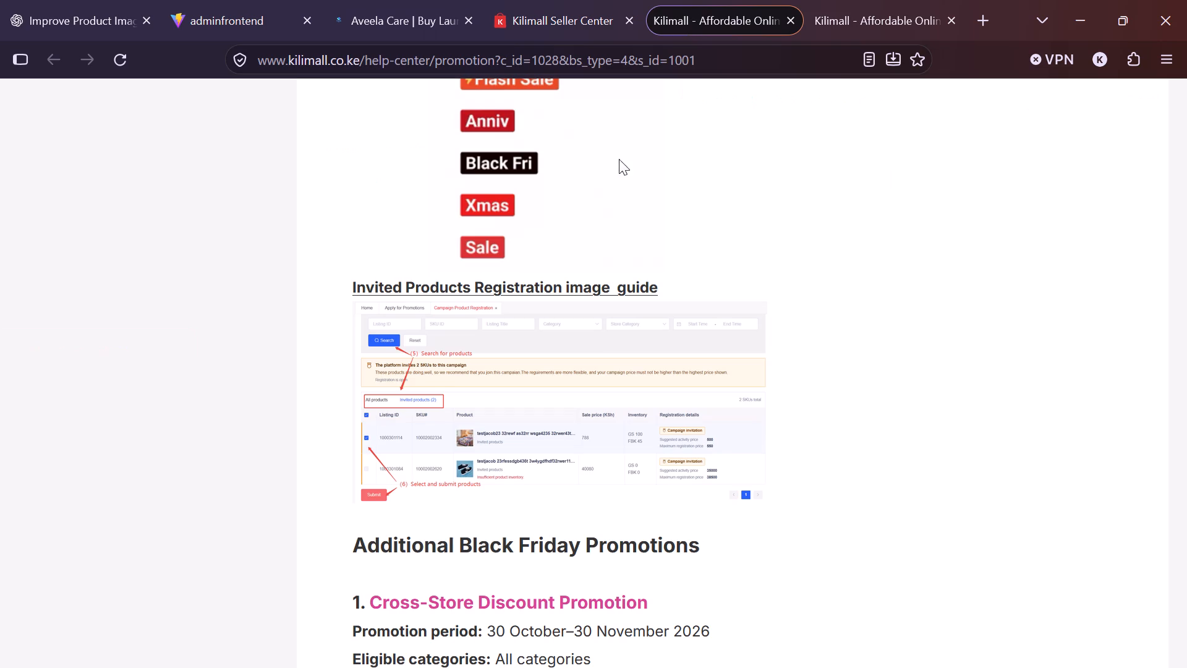
pyautogui.scroll(7, 600, 327)
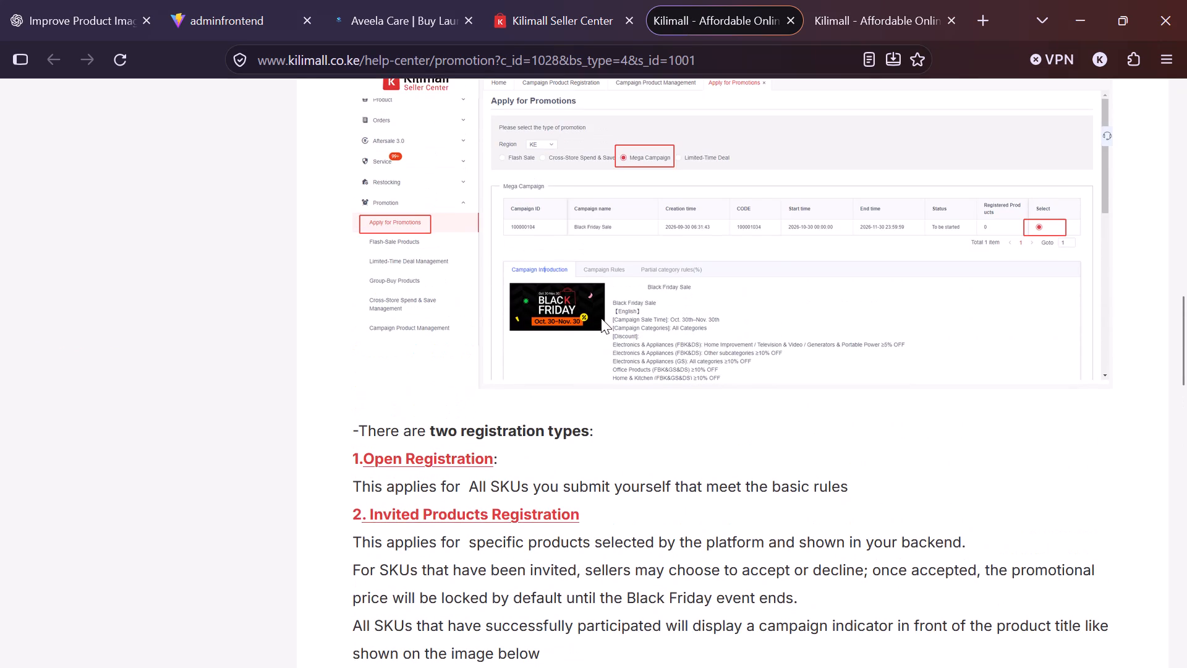
pyautogui.scroll(1, 601, 318)
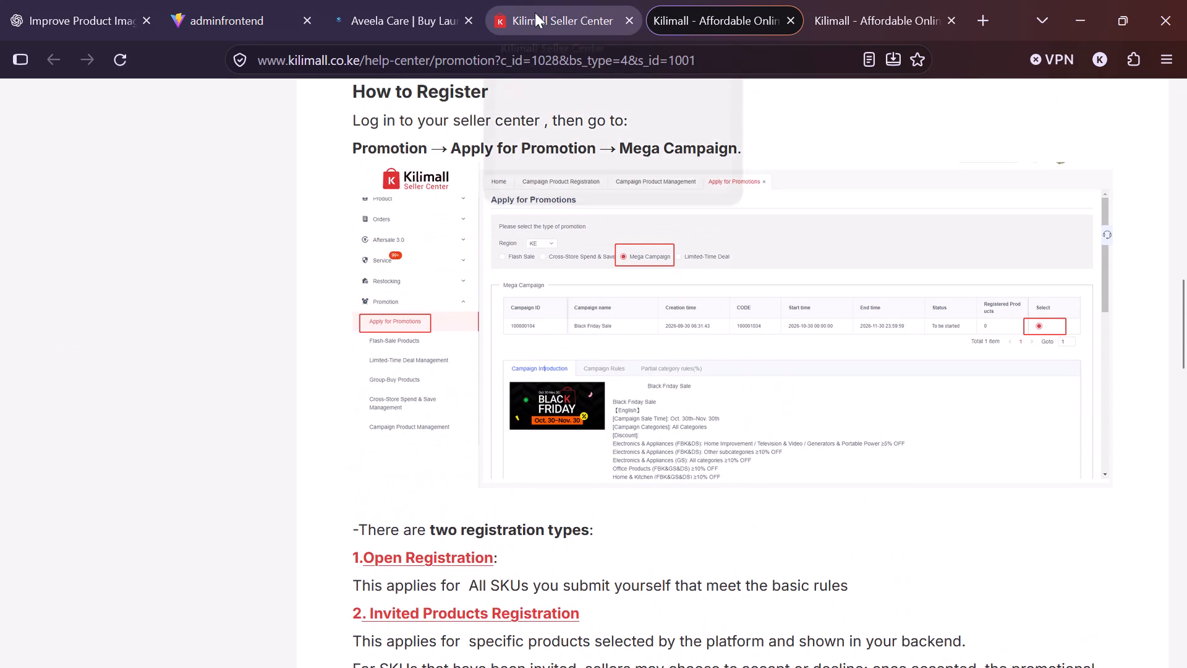
# Choose Mega Campaign as the promotion type on the Seller Center's Apply for Promotions page.
pyautogui.click(535, 12)
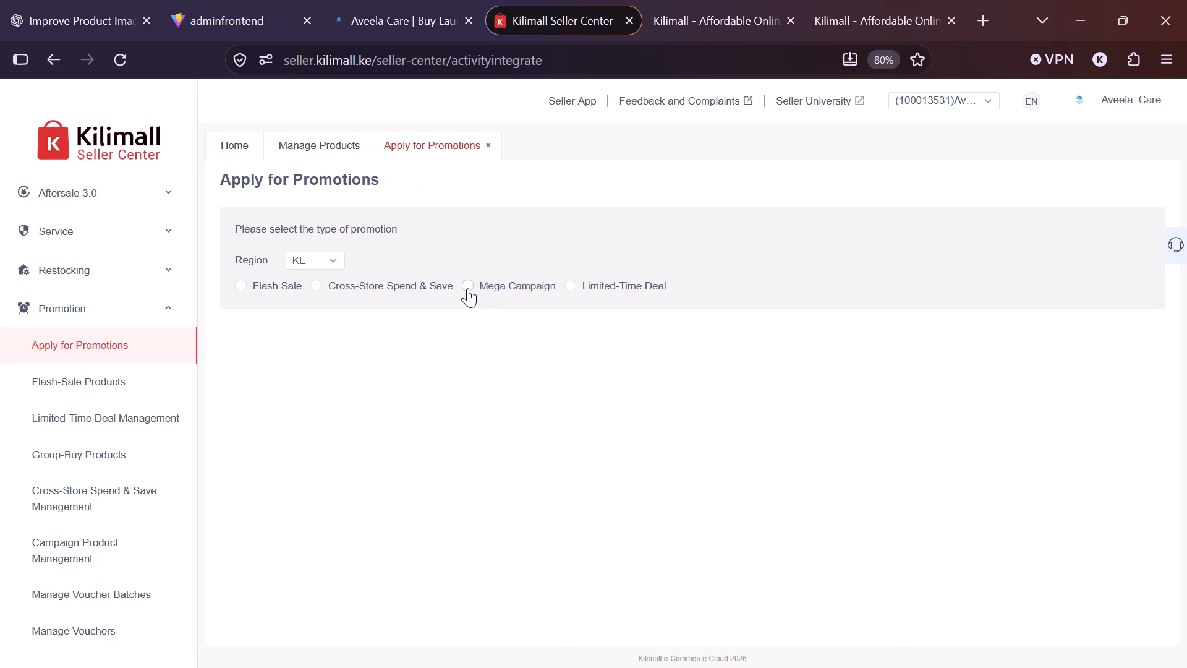
pyautogui.click(467, 288)
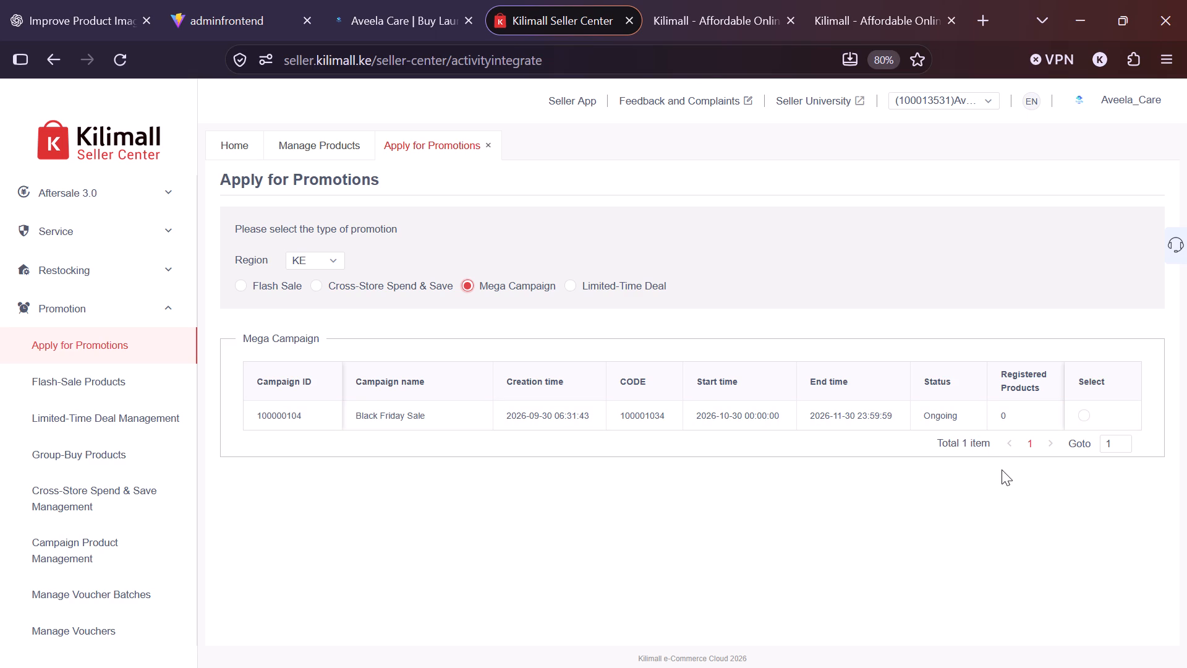
# Look through the Cross-Store Spend & Save, Flash Sale and Limited-Time Deal options, then return to Mega Campaign.
pyautogui.click(315, 284)
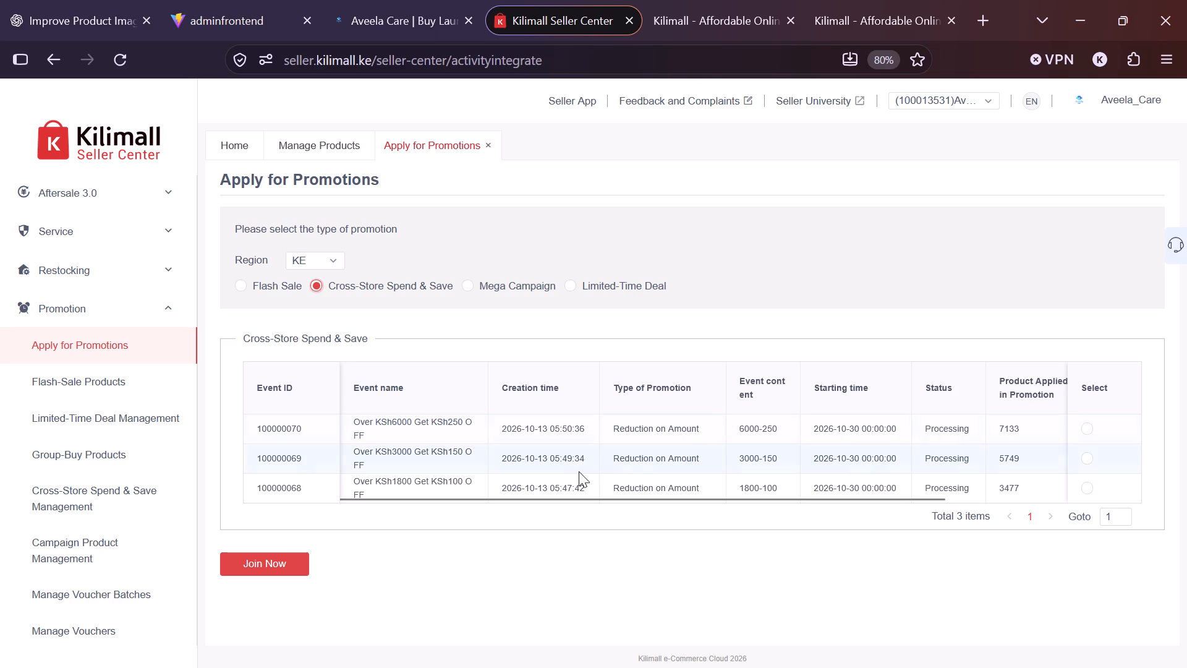
pyautogui.scroll(-3, 584, 476)
pyautogui.click(241, 285)
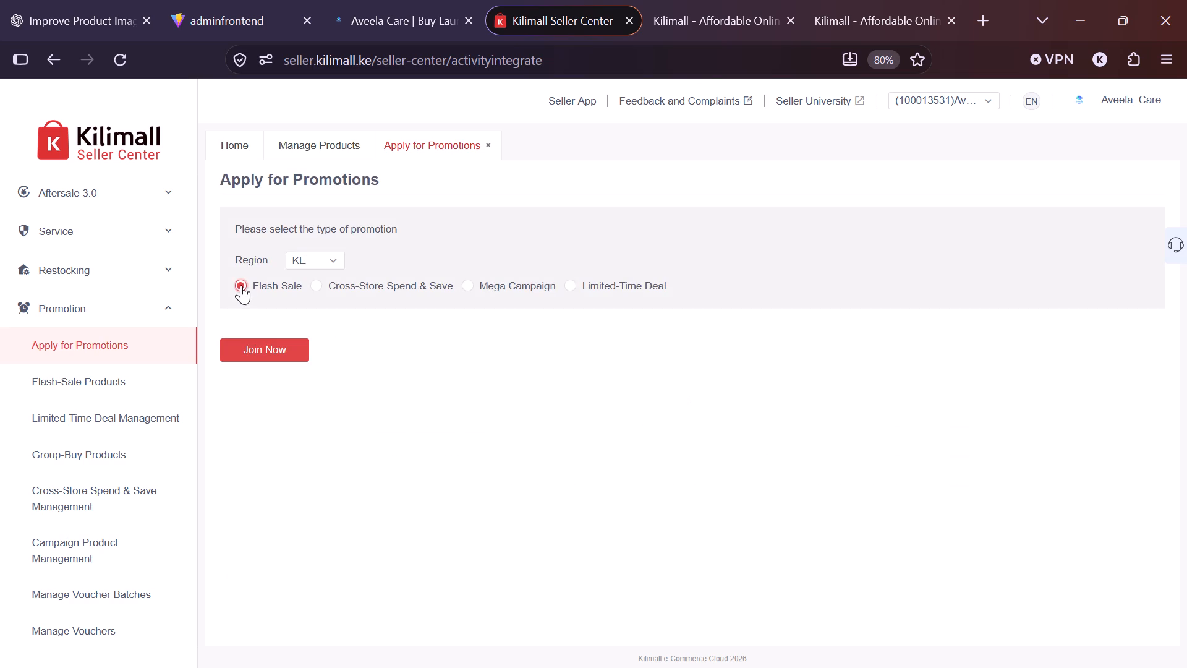
pyautogui.click(570, 285)
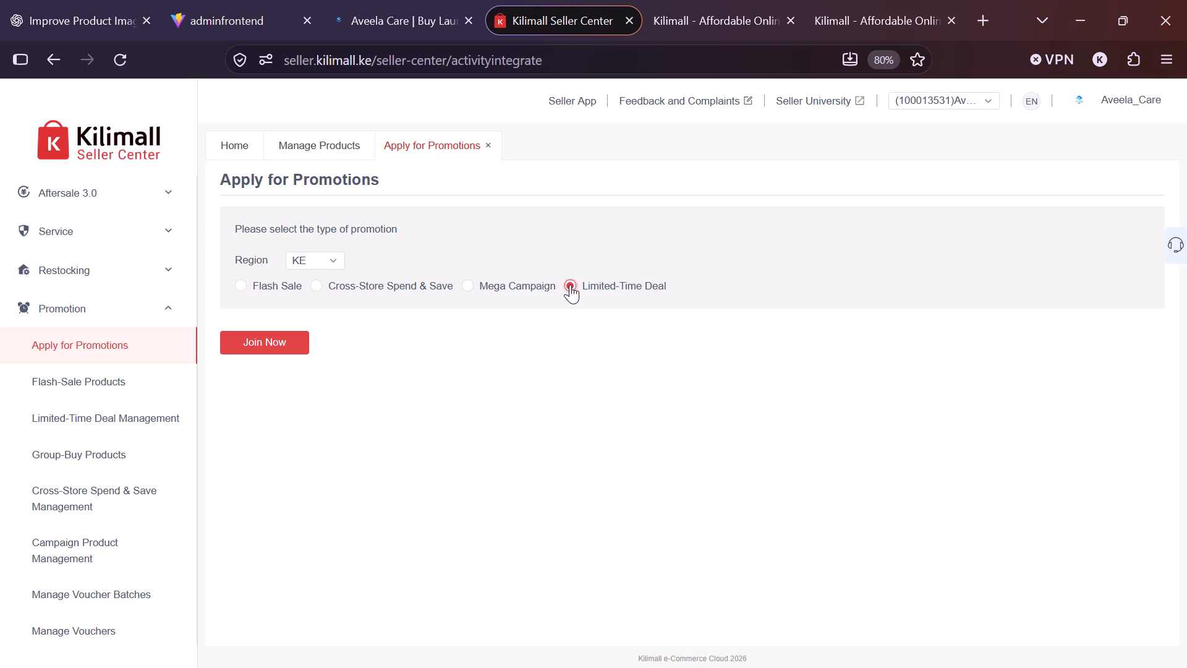
pyautogui.click(466, 285)
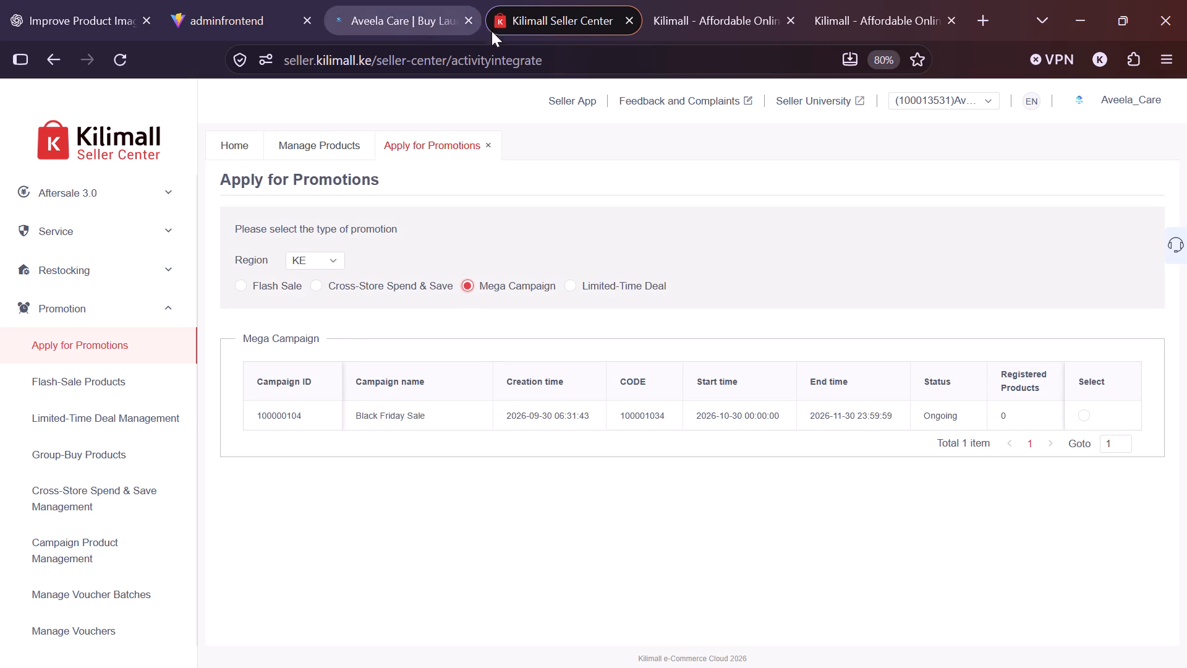
# Check the announcement's registration guide, then select the Black Friday Sale campaign and review its introduction with category discounts.
pyautogui.click(683, 15)
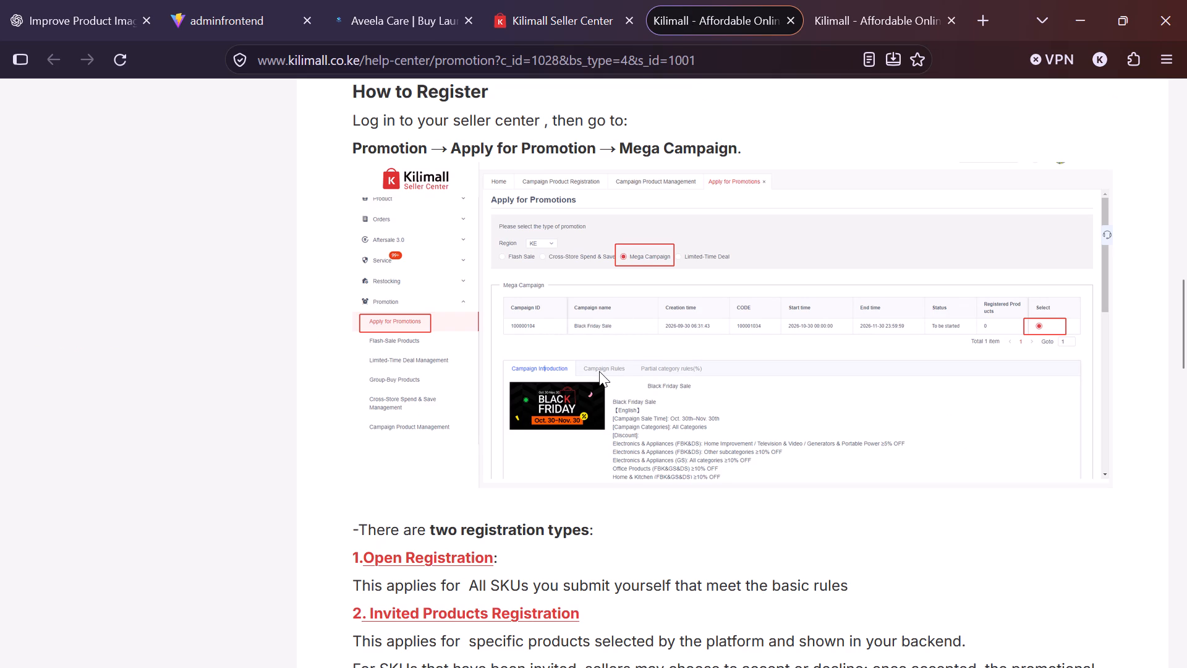
pyautogui.click(539, 11)
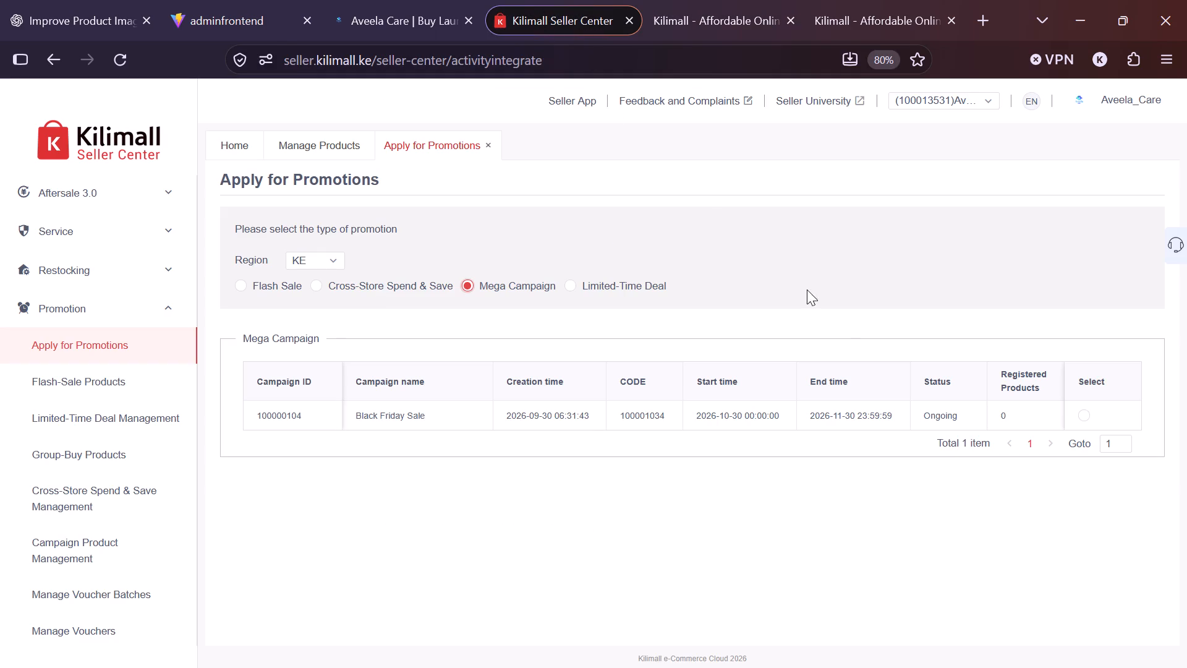
pyautogui.click(1084, 414)
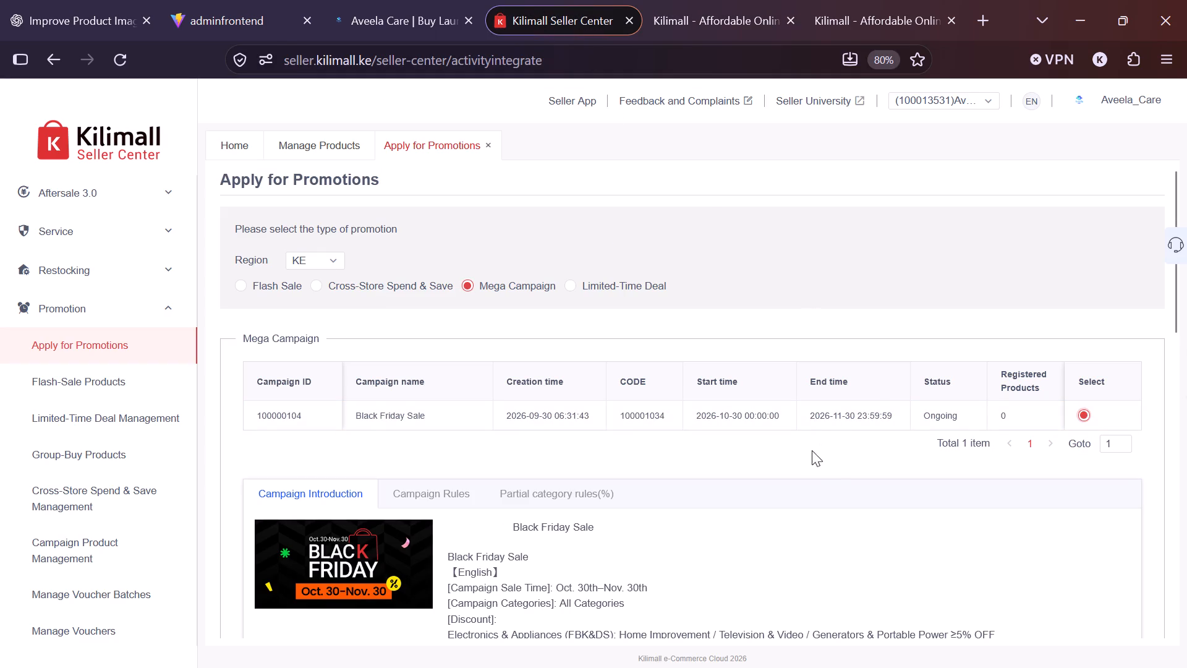
pyautogui.scroll(-2, 721, 460)
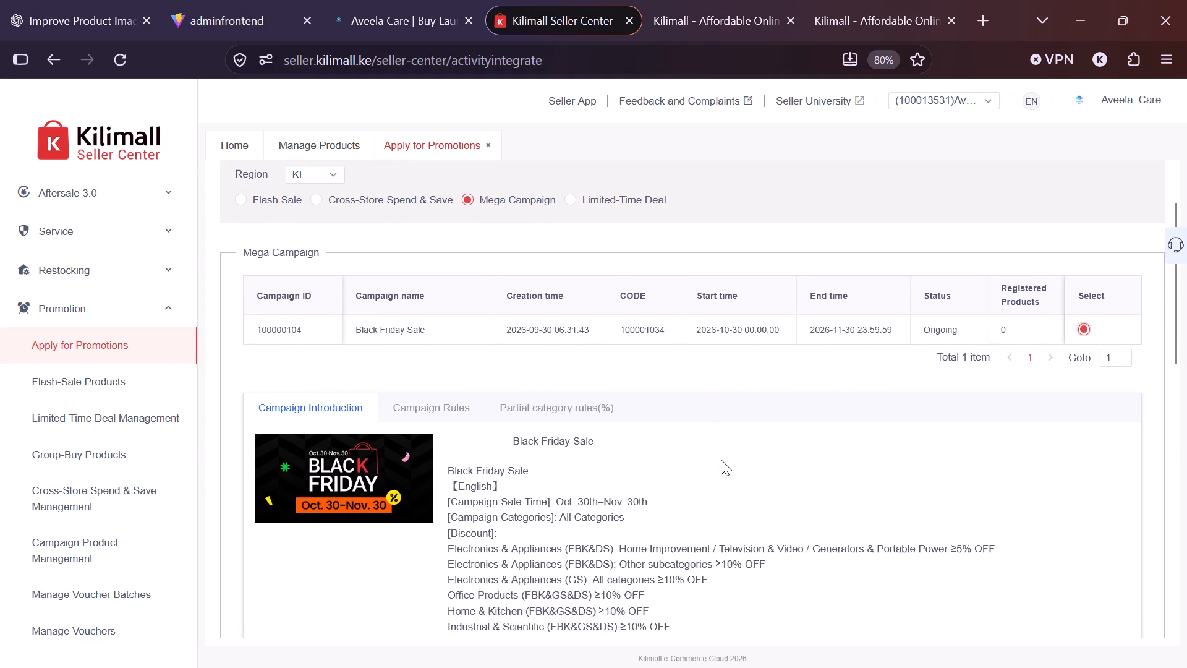
pyautogui.scroll(-1, 721, 460)
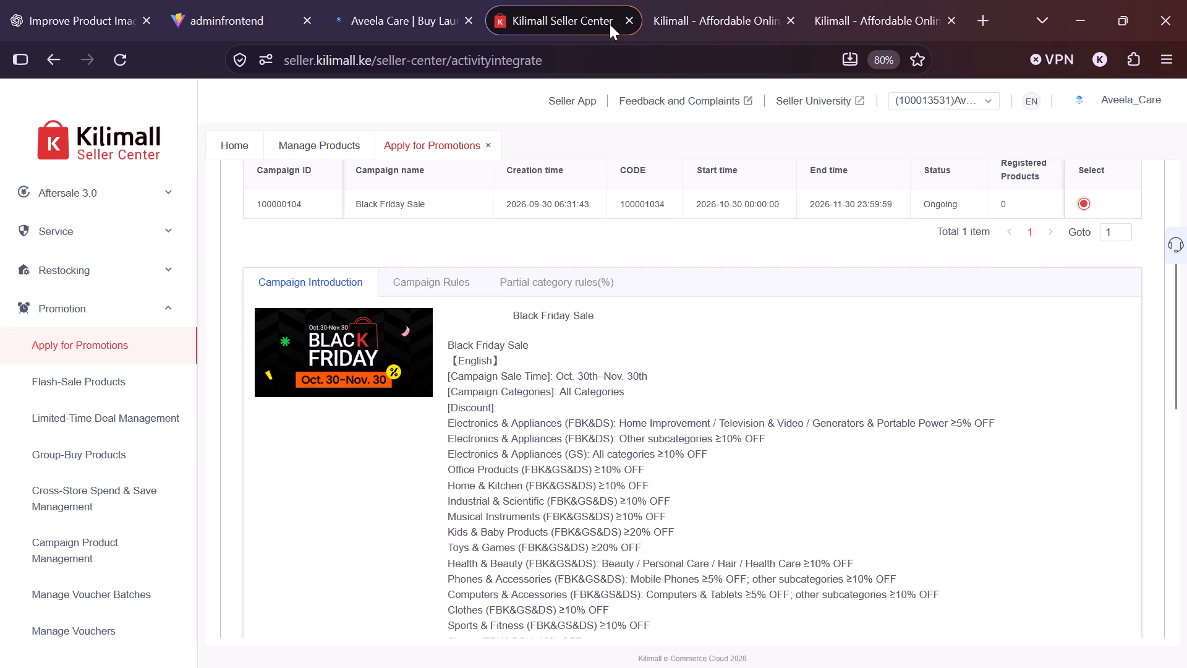
# Reread the announcement's registration types, campaign indicator guide and invited products registration guide.
pyautogui.click(700, 29)
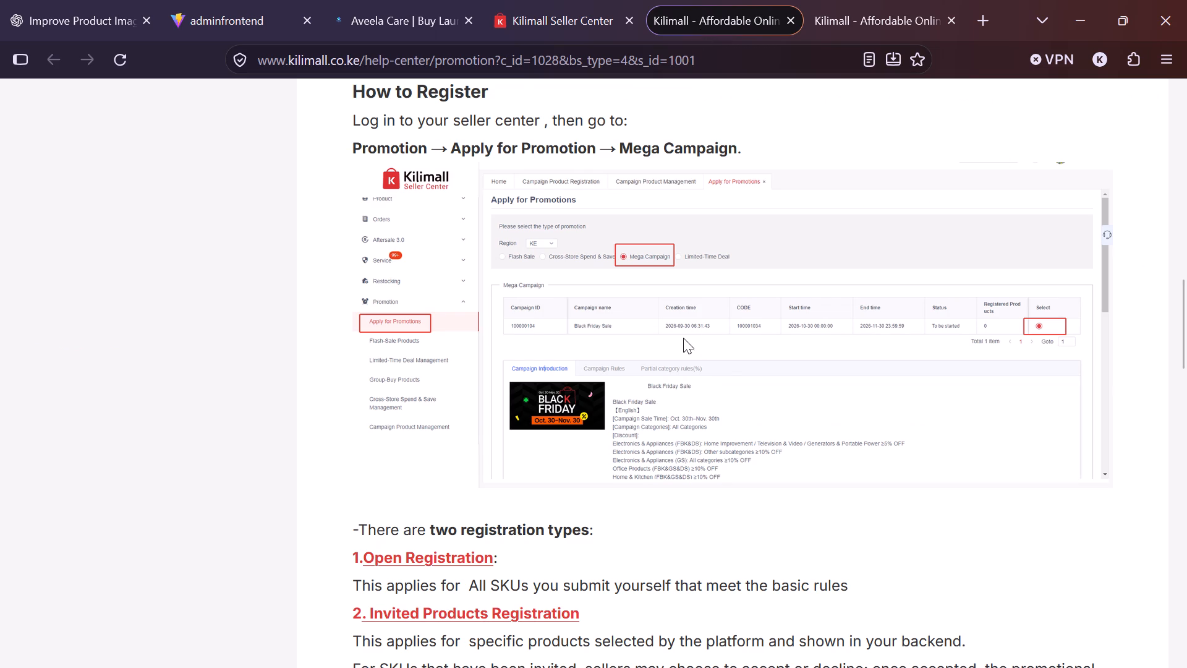
pyautogui.scroll(-3, 683, 338)
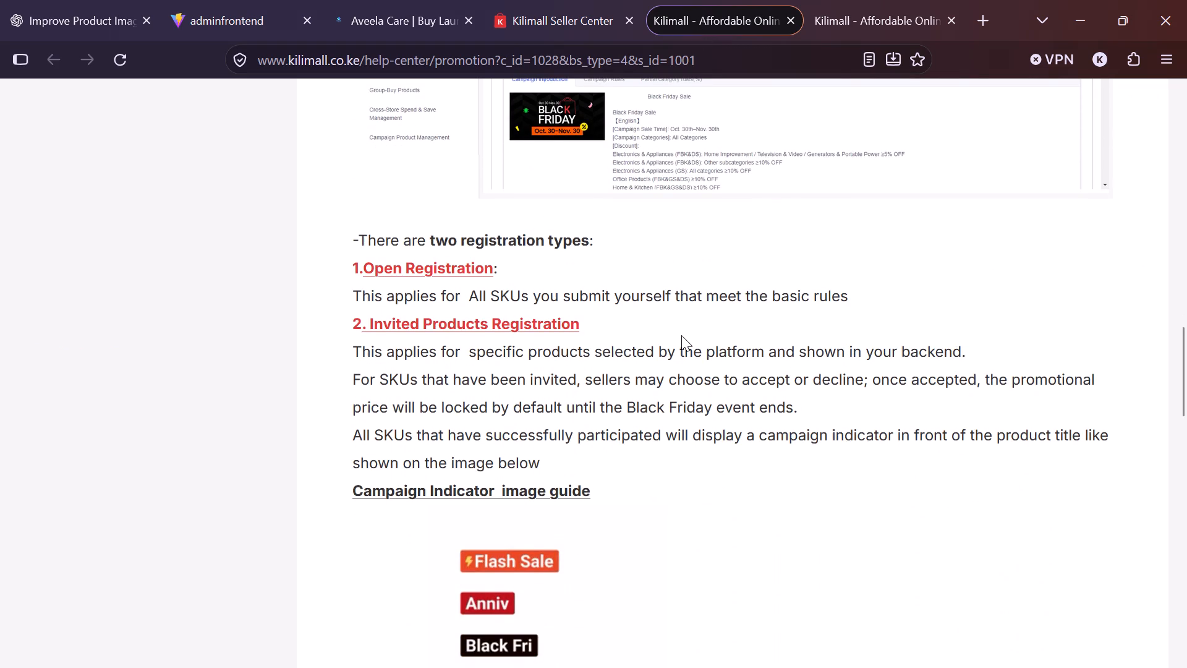
pyautogui.scroll(-1, 681, 335)
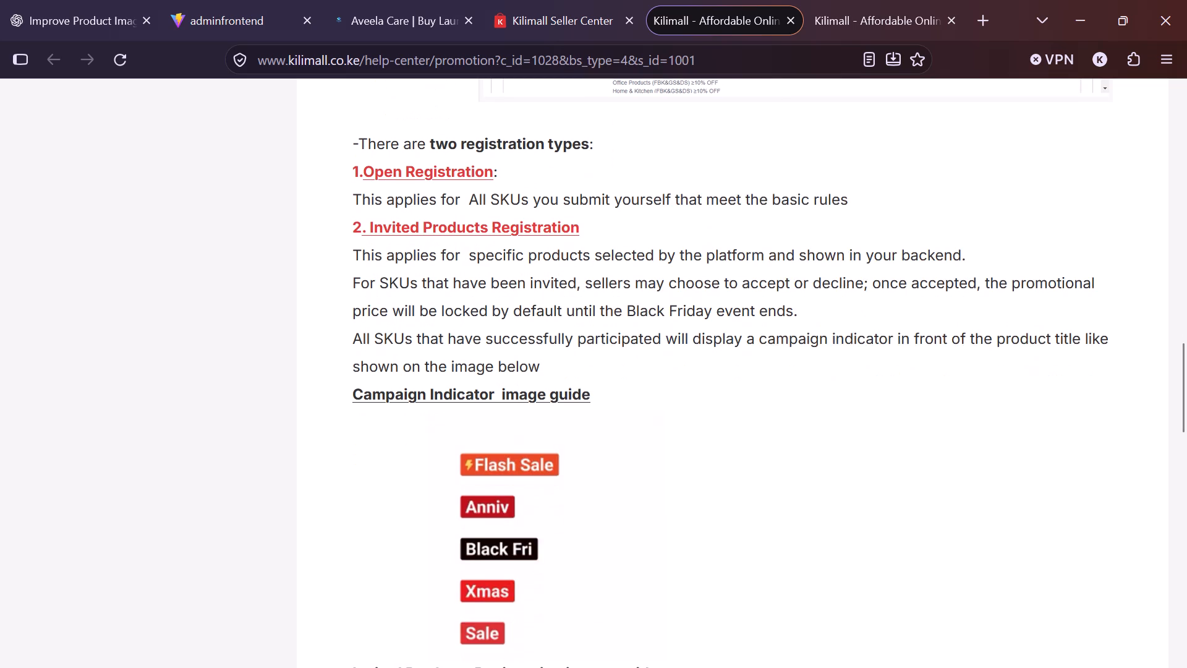
pyautogui.scroll(-4, 681, 335)
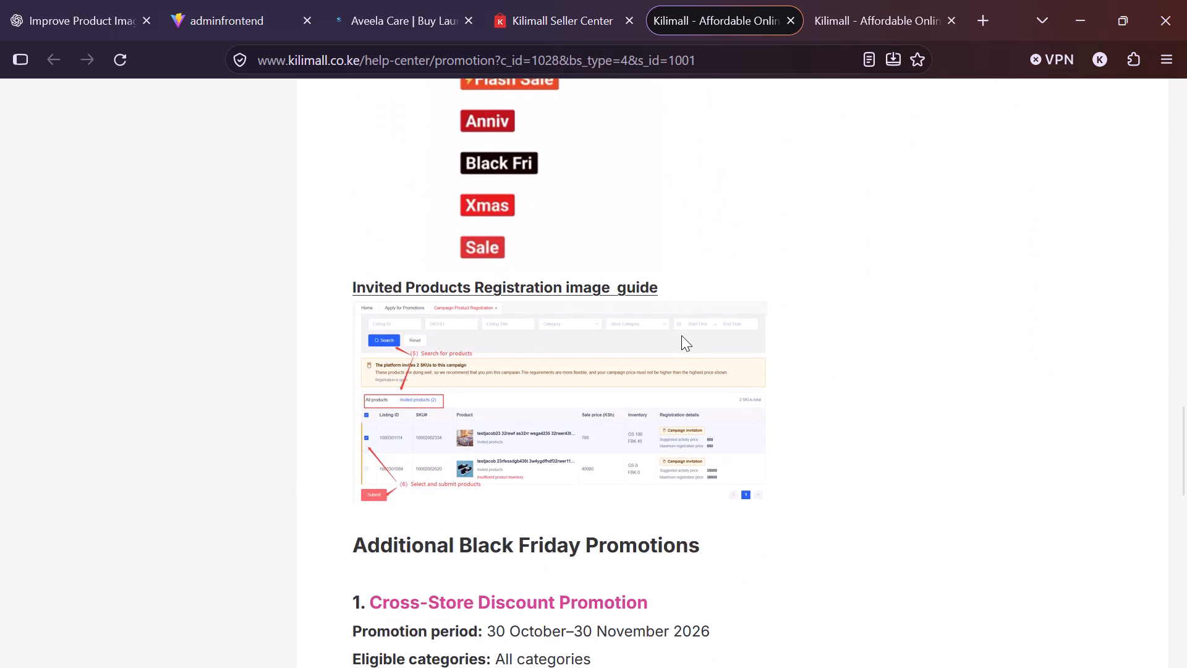
pyautogui.scroll(4, 681, 335)
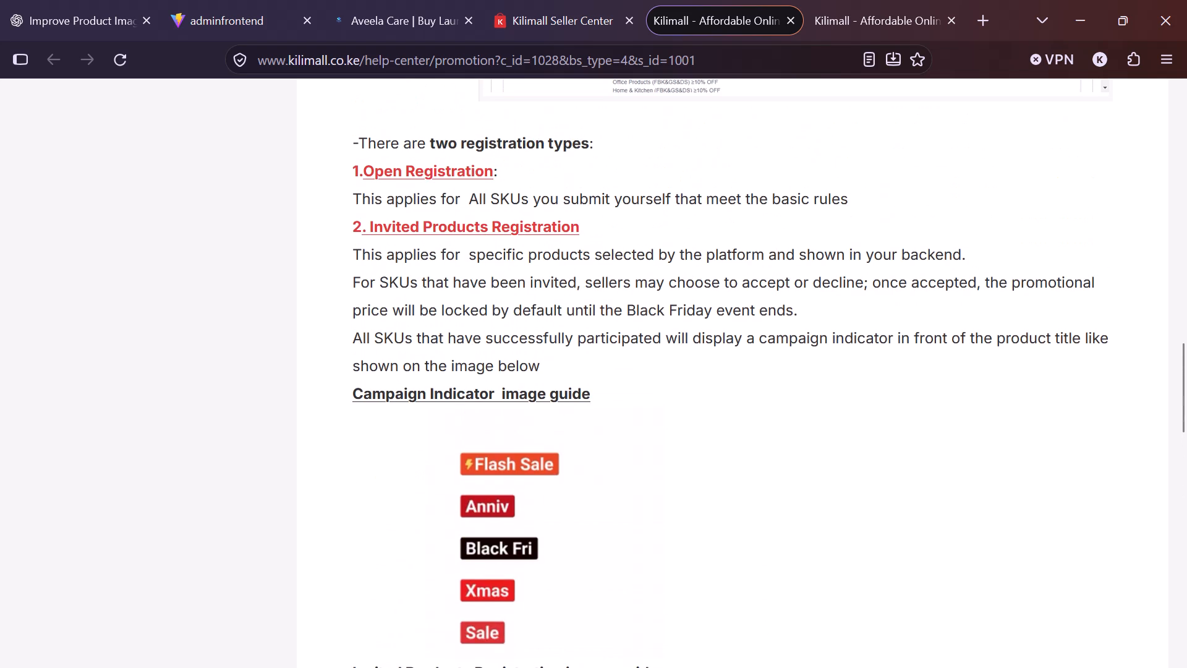
pyautogui.scroll(-4, 681, 335)
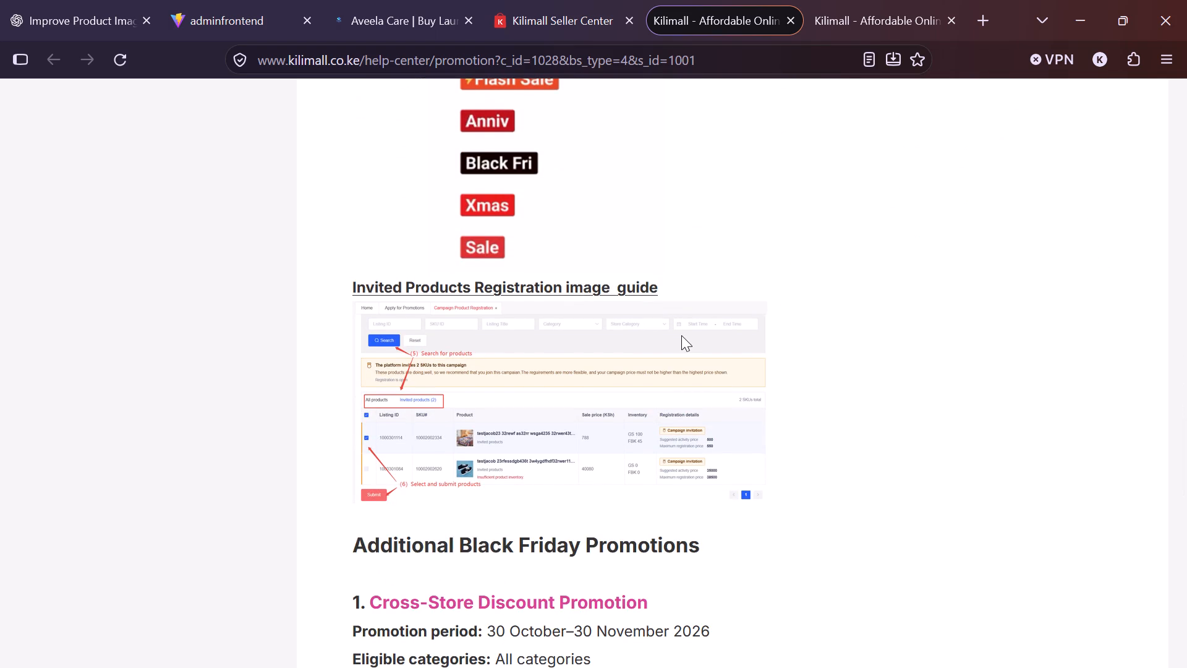
# Review the Black Friday Sale's campaign introduction, campaign rules and partial category rules in the Seller Center.
pyautogui.click(553, 19)
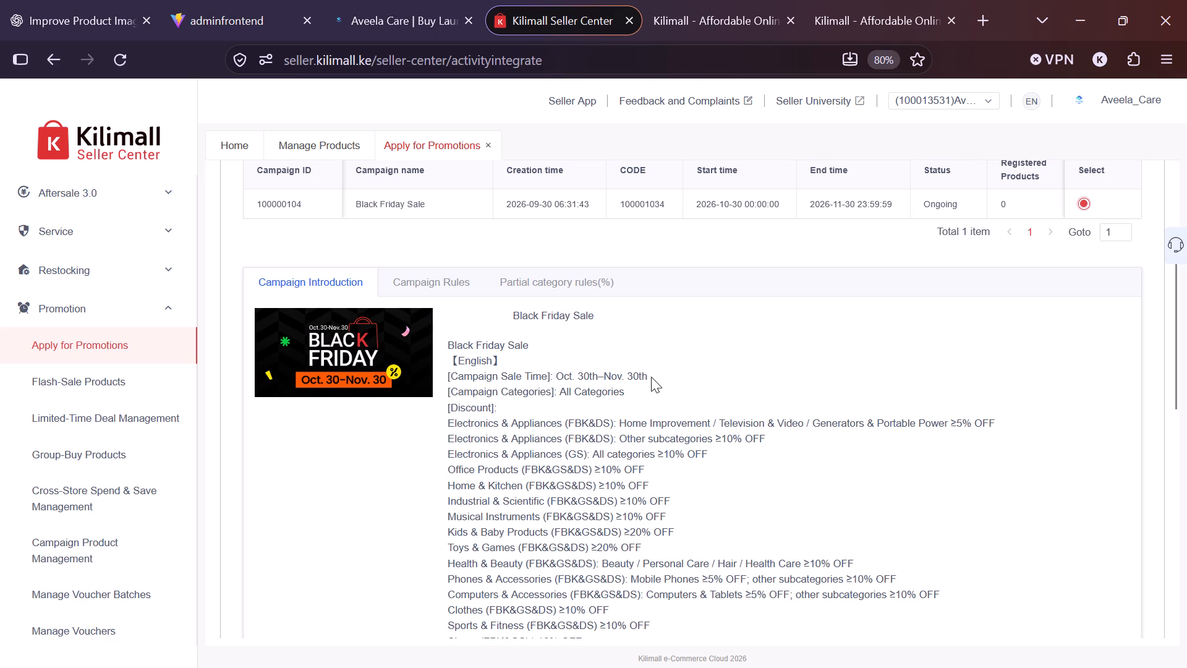
pyautogui.scroll(-8, 652, 378)
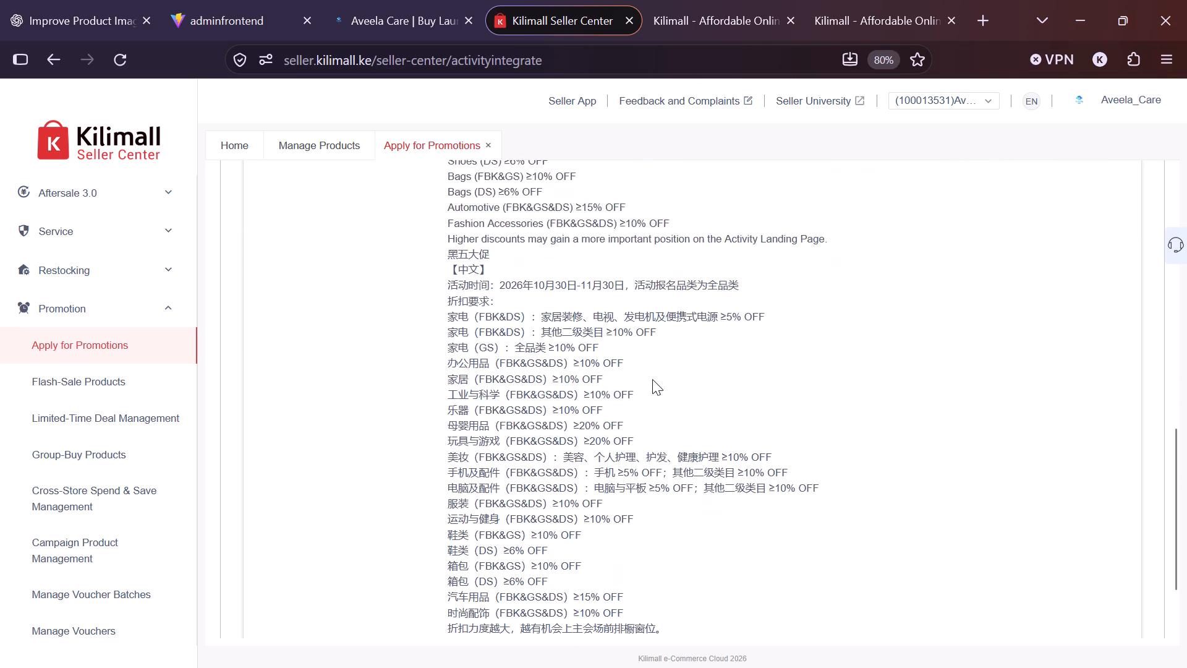
pyautogui.scroll(-2, 652, 379)
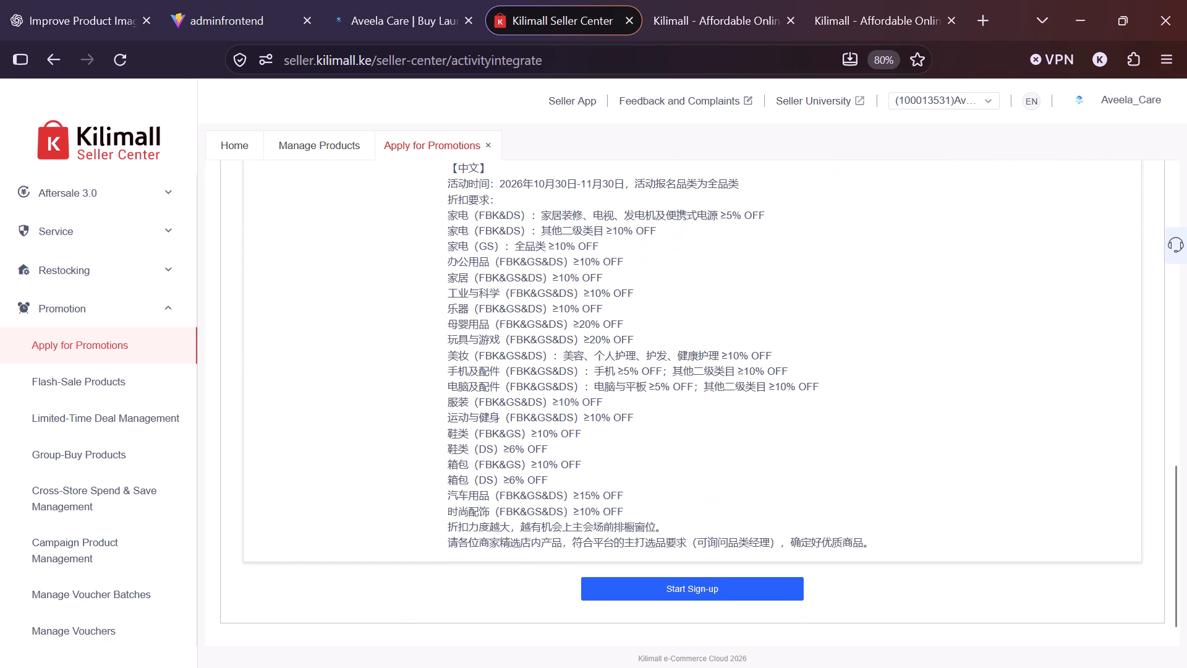
pyautogui.scroll(9, 652, 379)
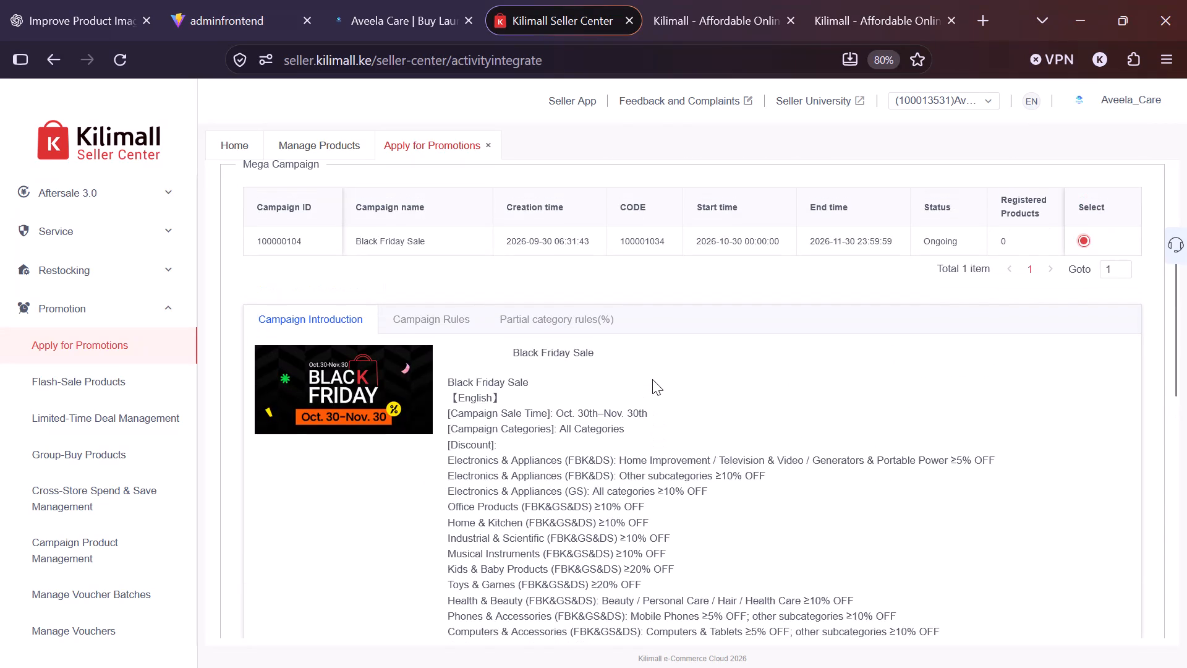
pyautogui.click(422, 319)
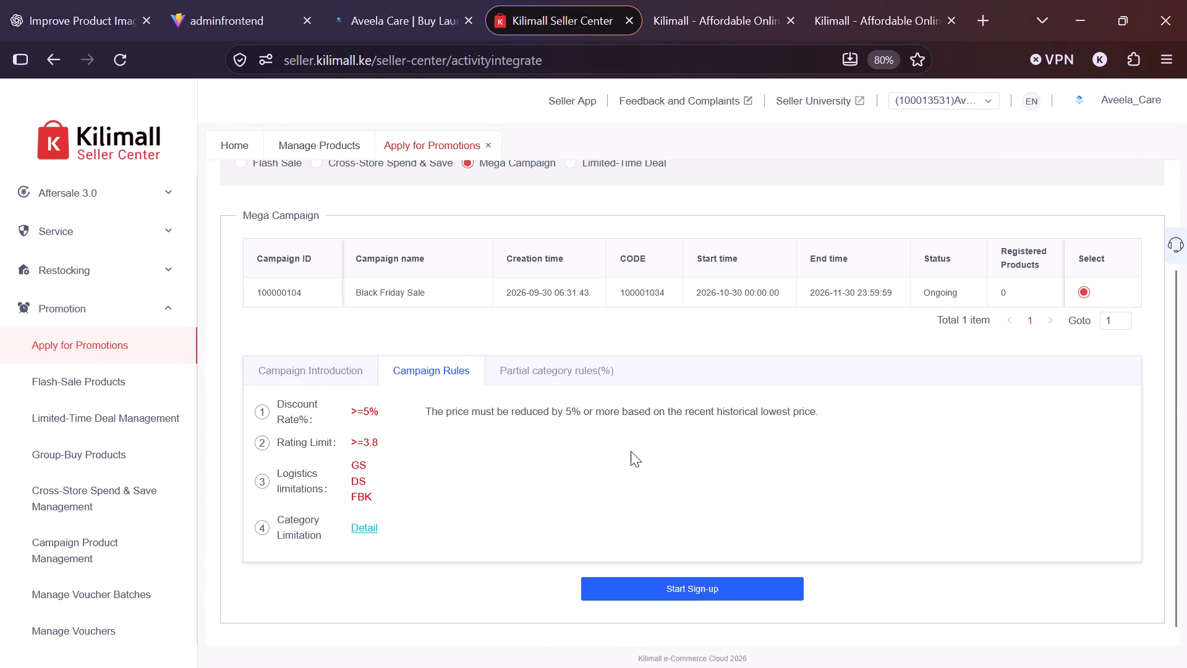
pyautogui.click(576, 369)
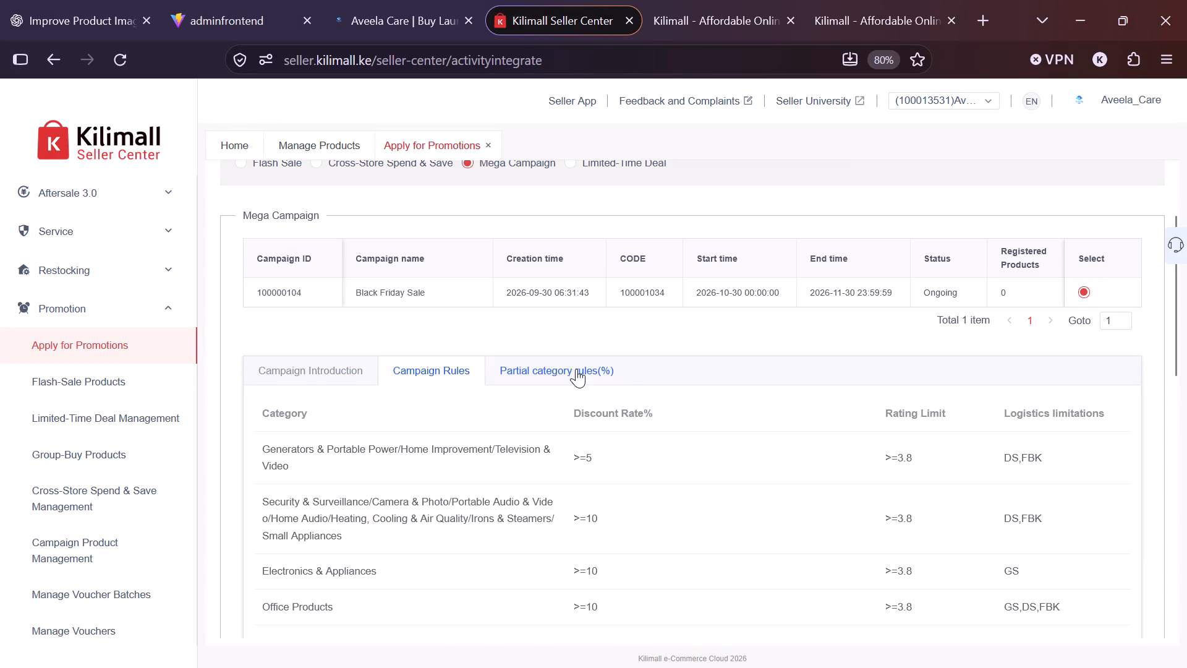
# Return to the campaign introduction and start the sign-up for the Black Friday Sale.
pyautogui.click(325, 372)
pyautogui.scroll(-3, 645, 504)
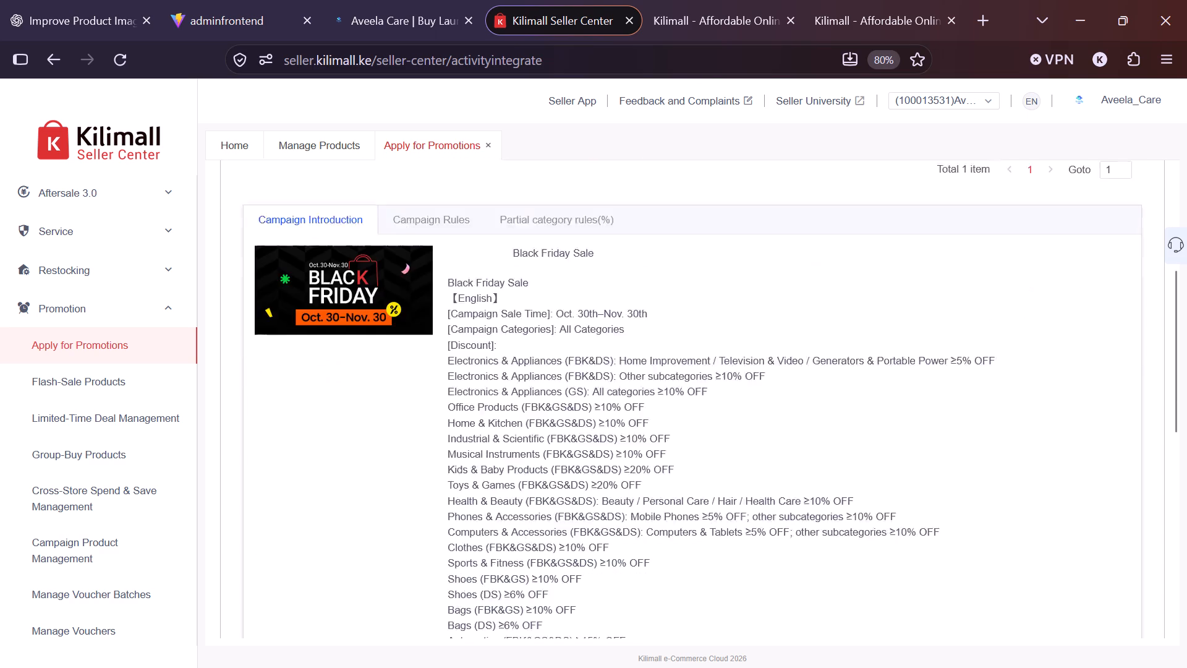
pyautogui.scroll(-12, 632, 510)
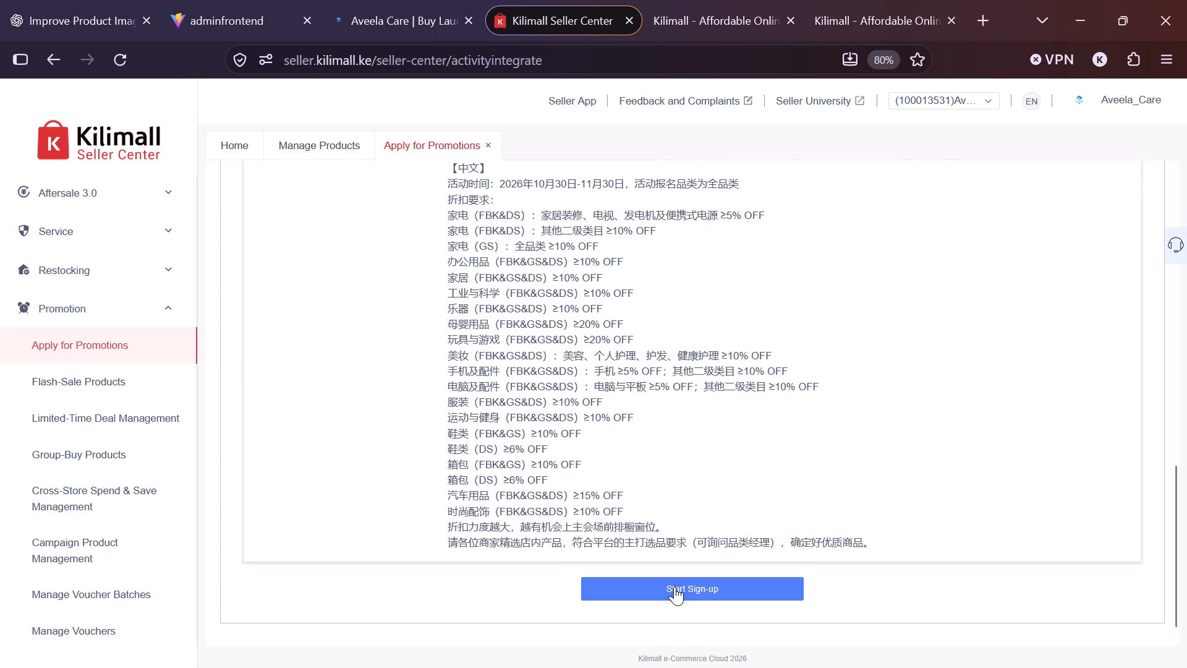
pyautogui.click(690, 590)
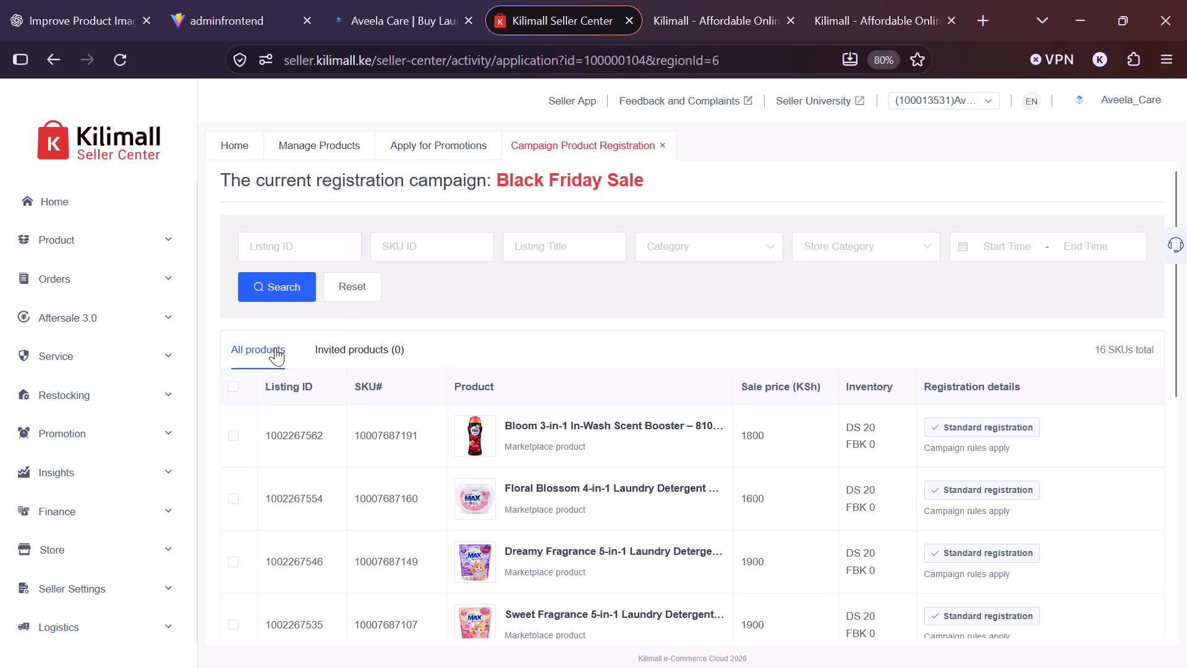
# Select all products on the first page of the Black Friday Sale registration list.
pyautogui.scroll(-2, 289, 353)
pyautogui.scroll(1, 289, 353)
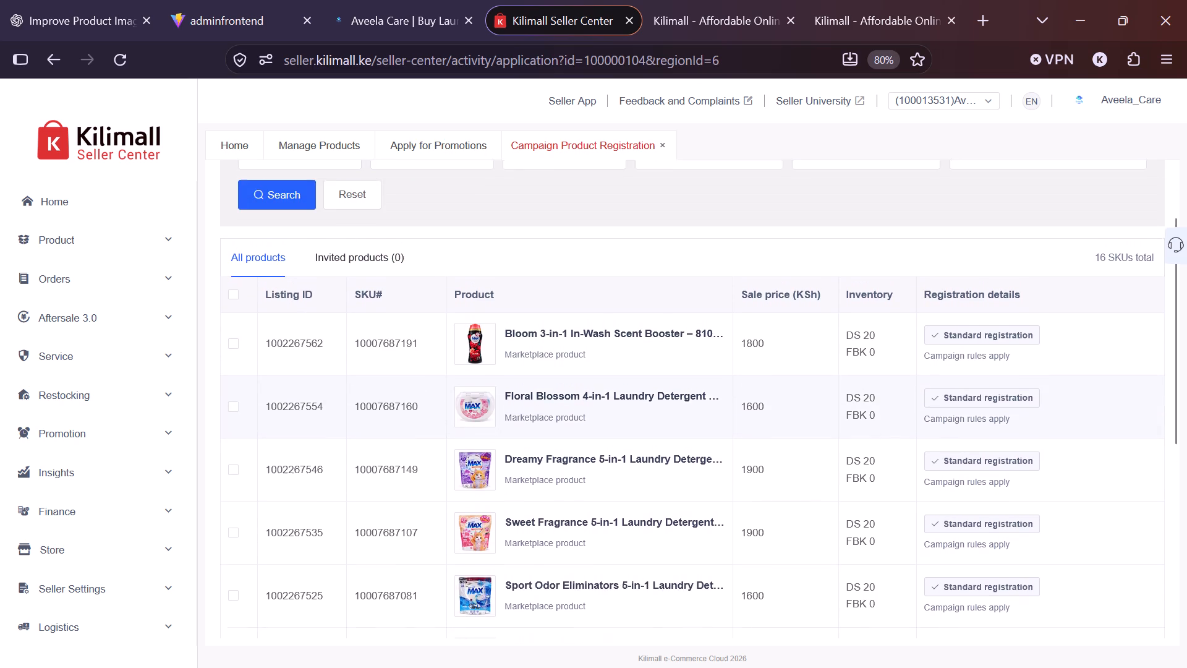
pyautogui.scroll(1, 289, 353)
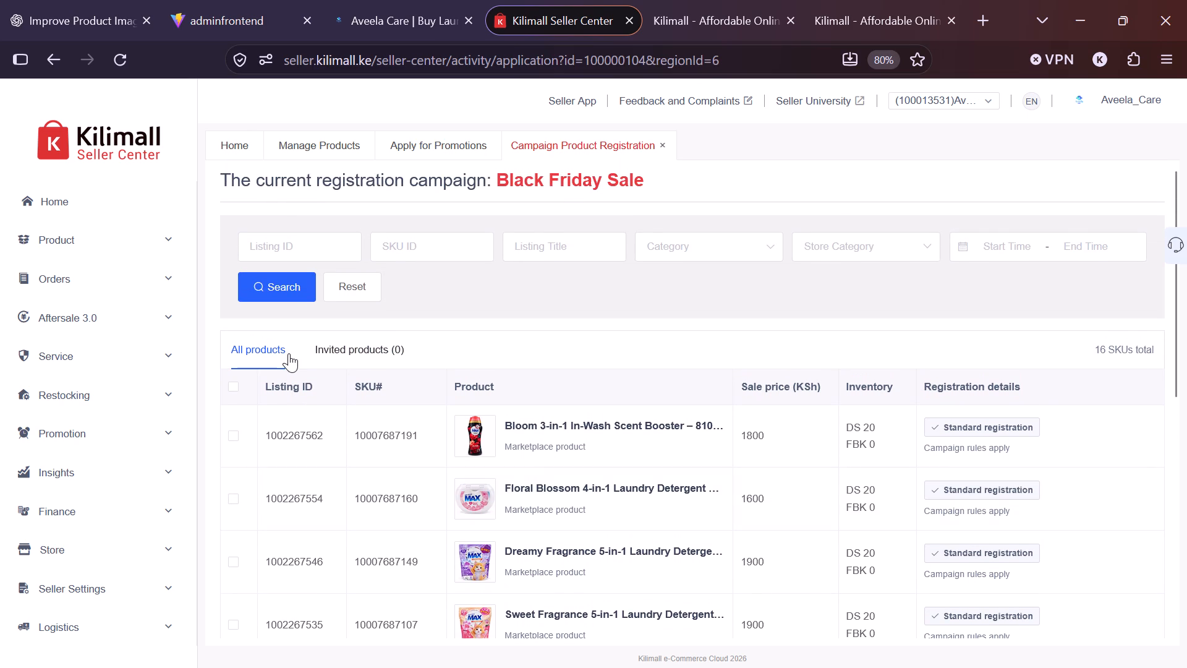
pyautogui.click(233, 384)
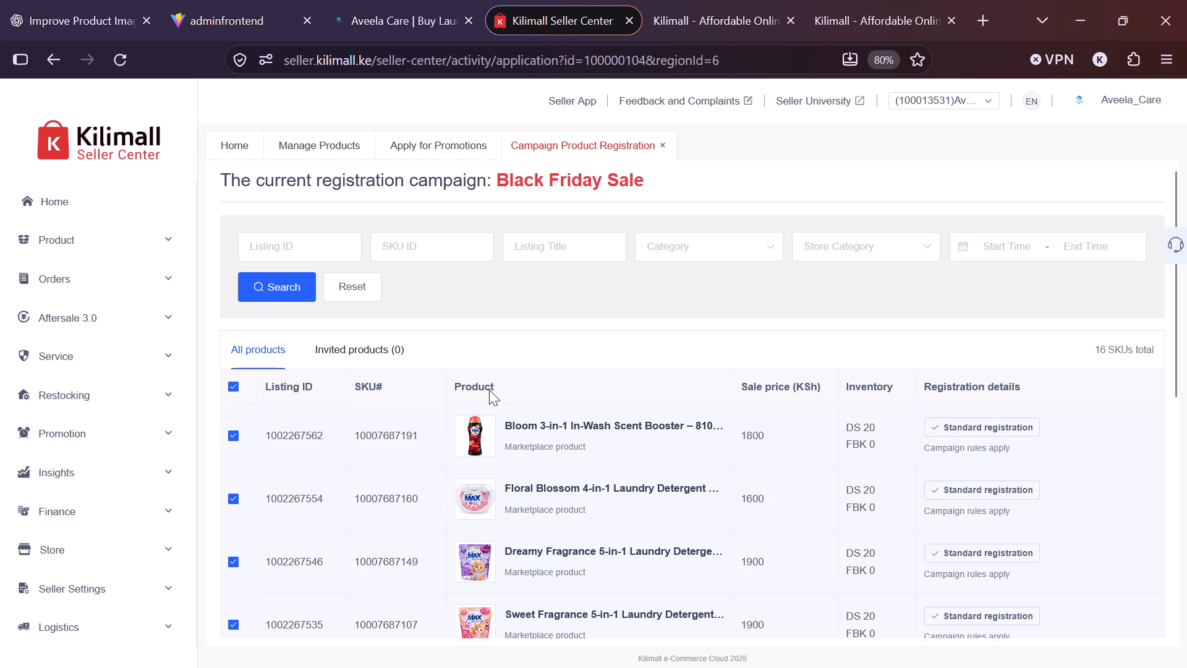
pyautogui.scroll(-10, 582, 453)
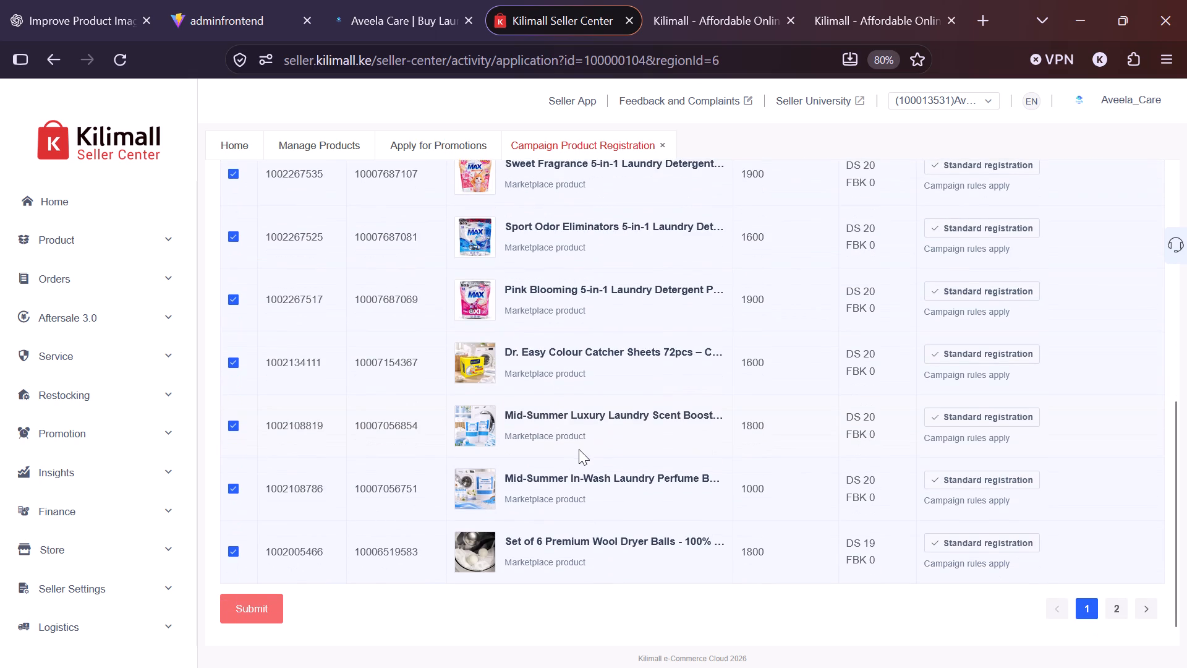
pyautogui.scroll(-1, 579, 449)
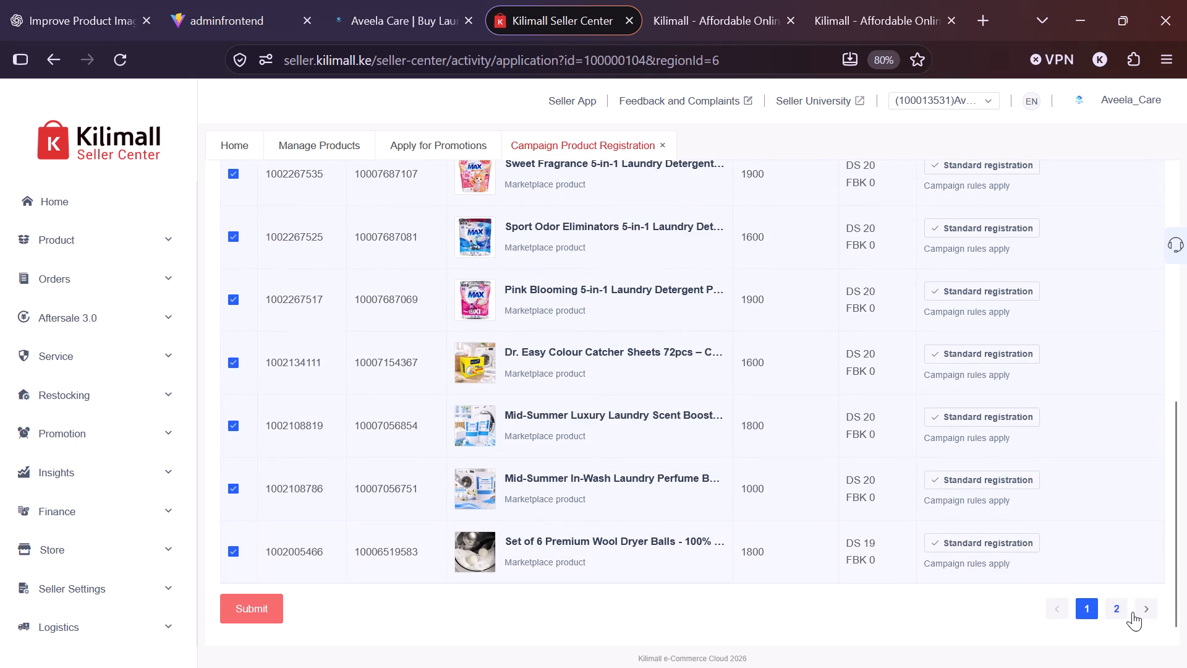
# Add all six products on page 2 to the selection, from the 12 Tablets Gleam Guard cleaner to the 72-sheet Zero Trace Colour Catcher.
pyautogui.click(1146, 606)
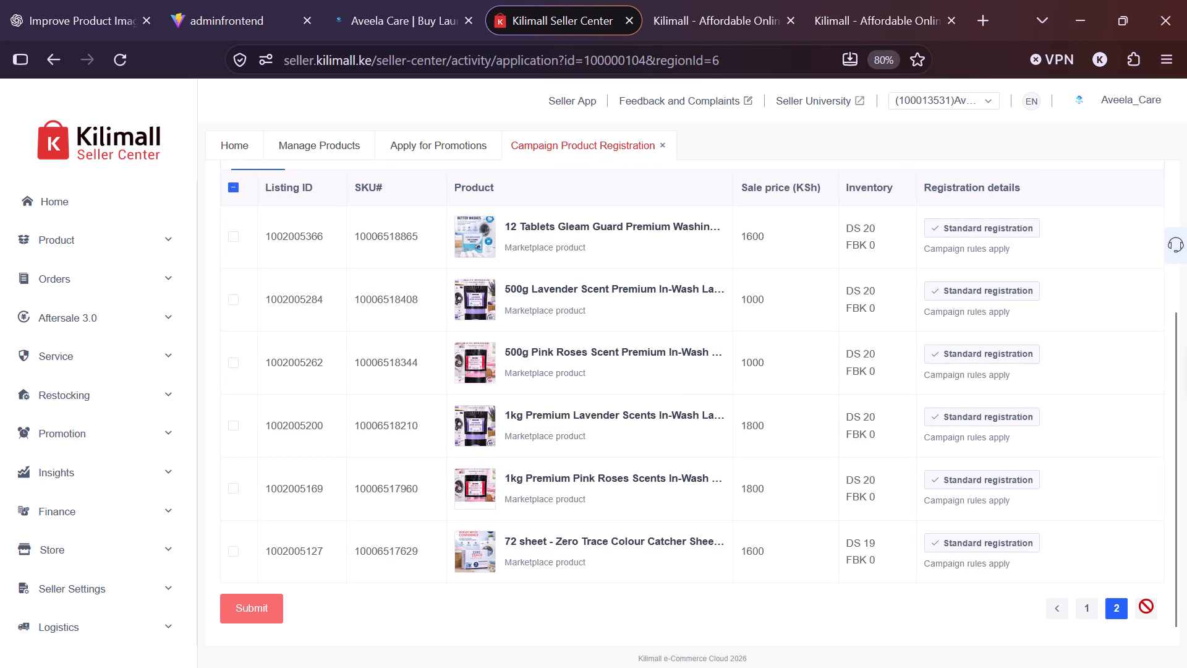
pyautogui.click(232, 238)
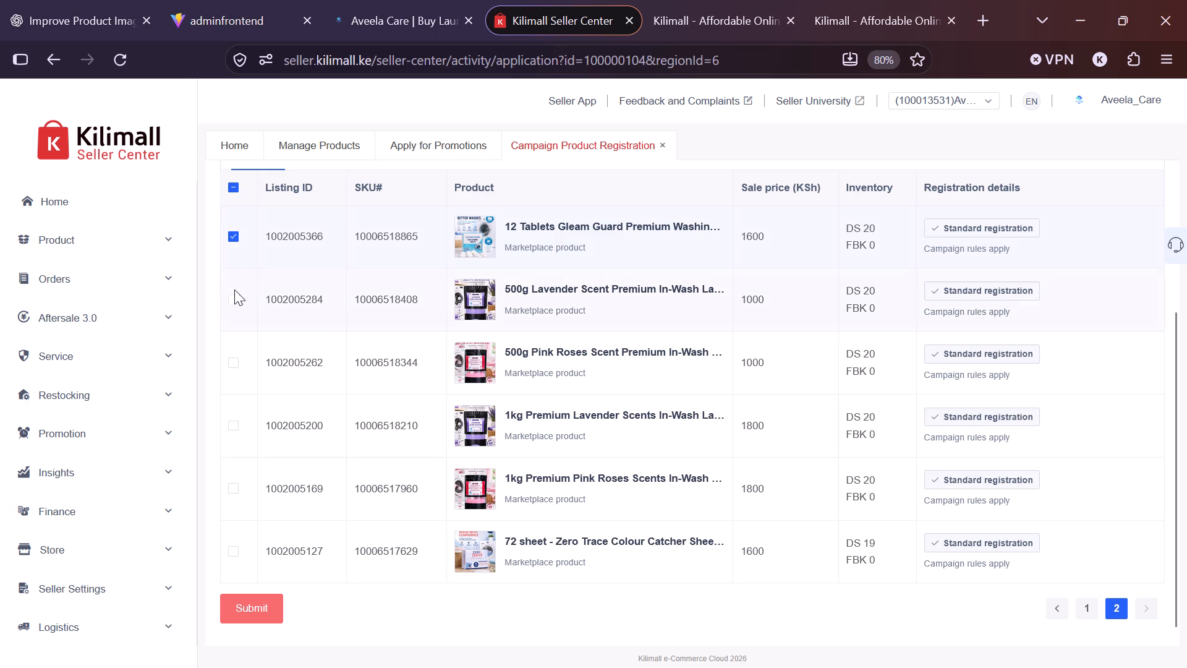
pyautogui.click(234, 302)
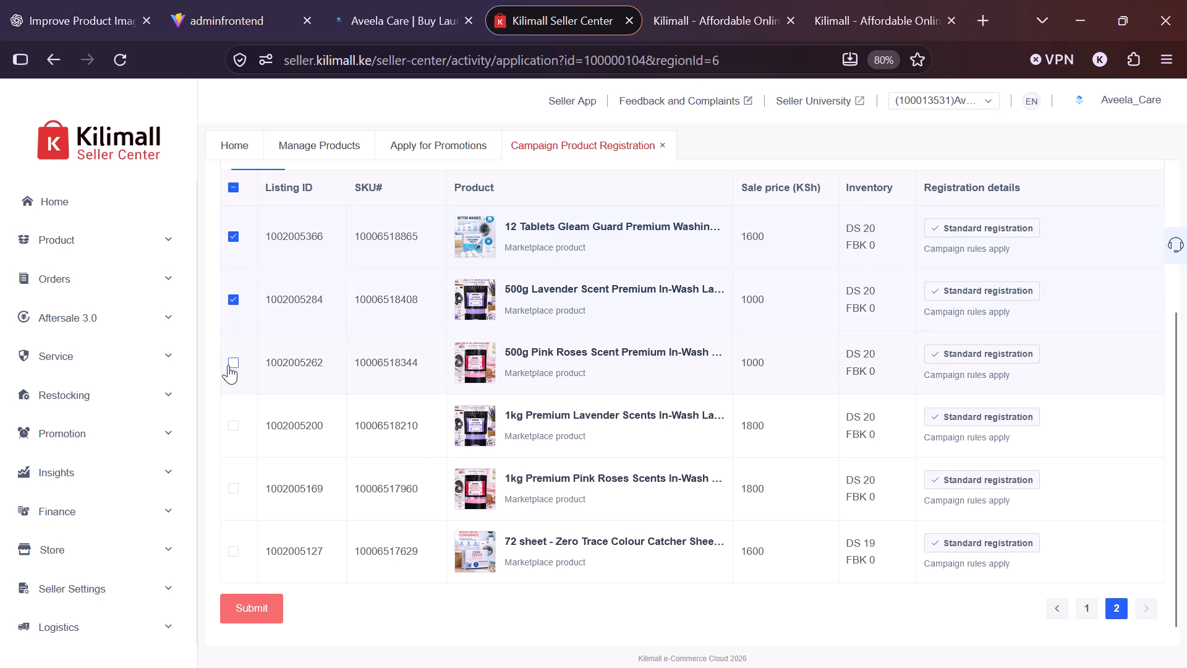
pyautogui.click(229, 361)
pyautogui.click(236, 427)
pyautogui.click(232, 490)
pyautogui.click(233, 551)
# Check the product selections on both pages of the registration list.
pyautogui.click(1054, 608)
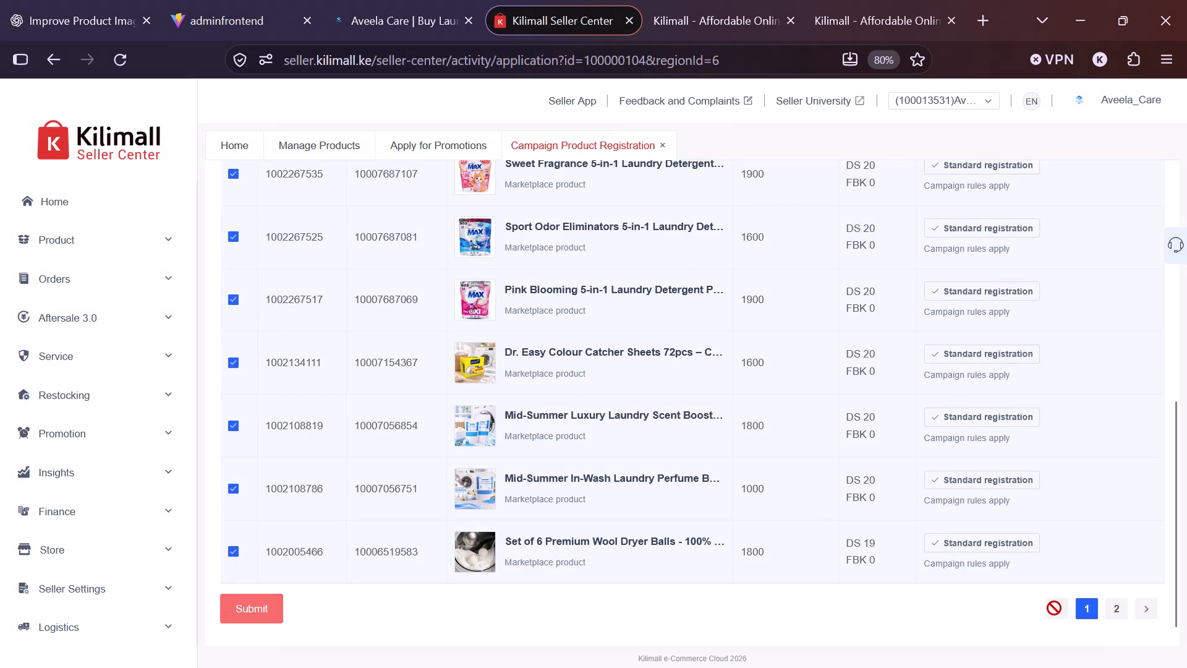
pyautogui.scroll(6, 435, 323)
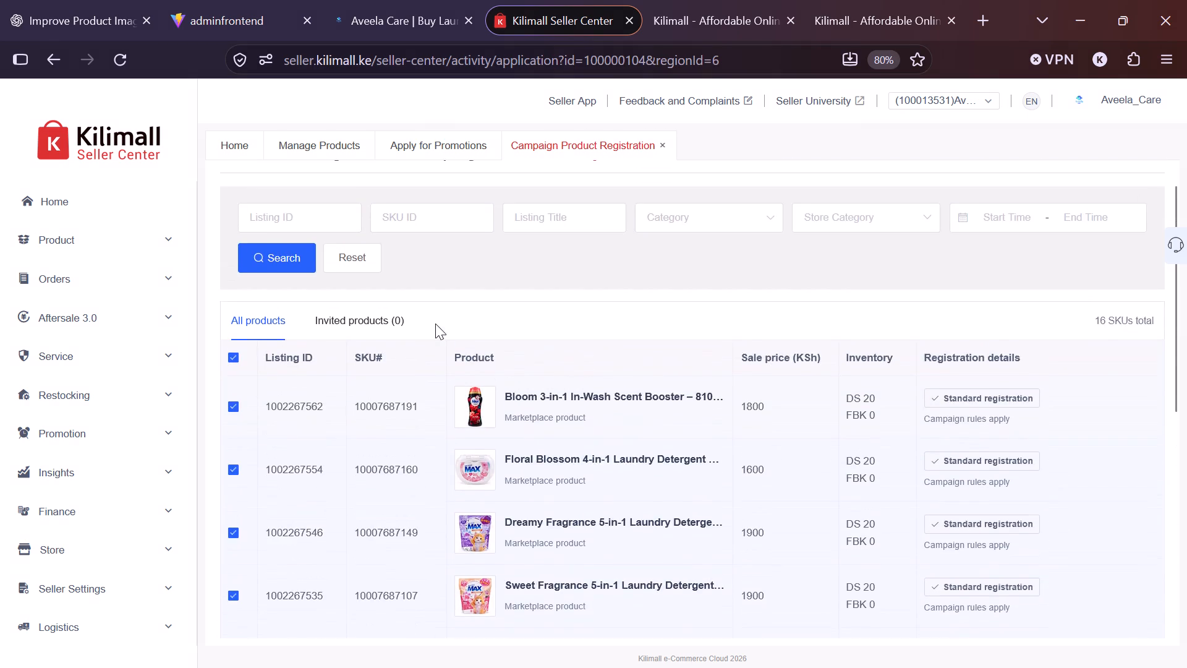
pyautogui.scroll(-7, 435, 327)
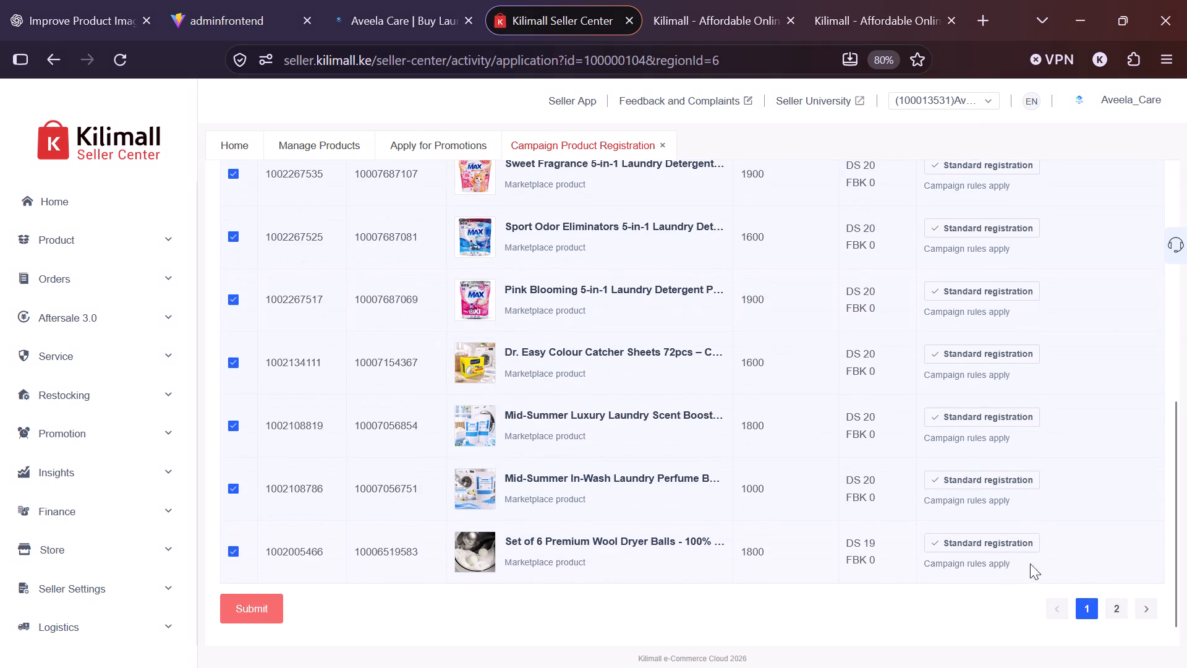
pyautogui.click(1146, 607)
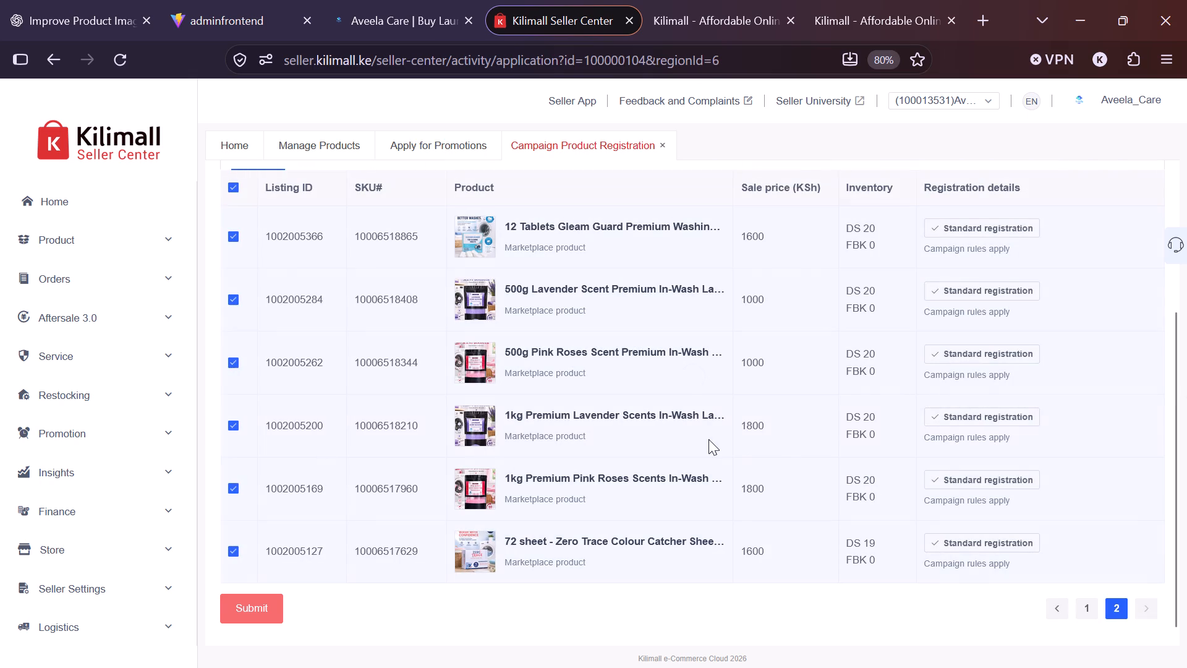
pyautogui.scroll(7, 370, 323)
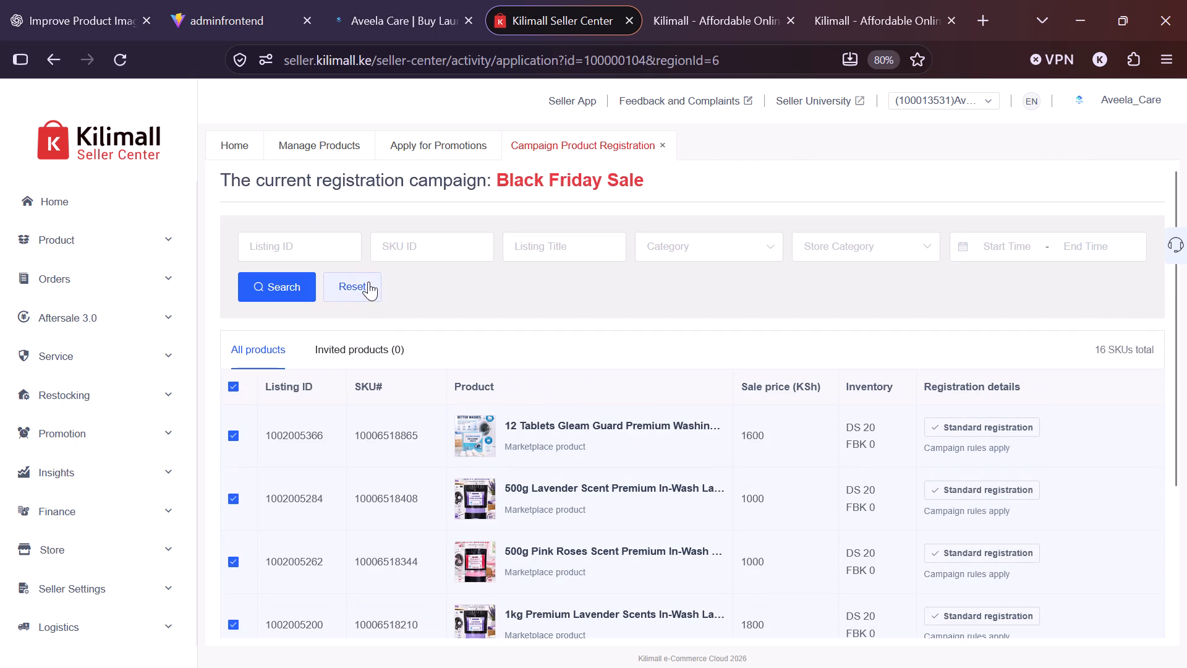
# Submit the selected products to open the campaign product information form.
pyautogui.scroll(-8, 502, 298)
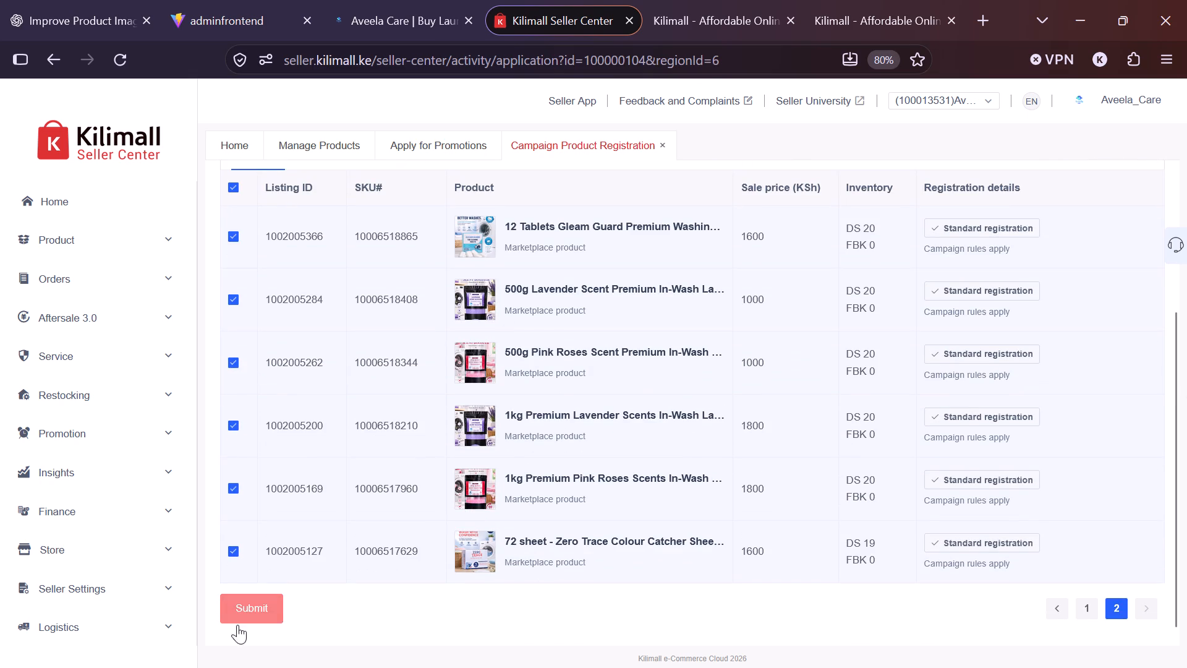
pyautogui.click(259, 608)
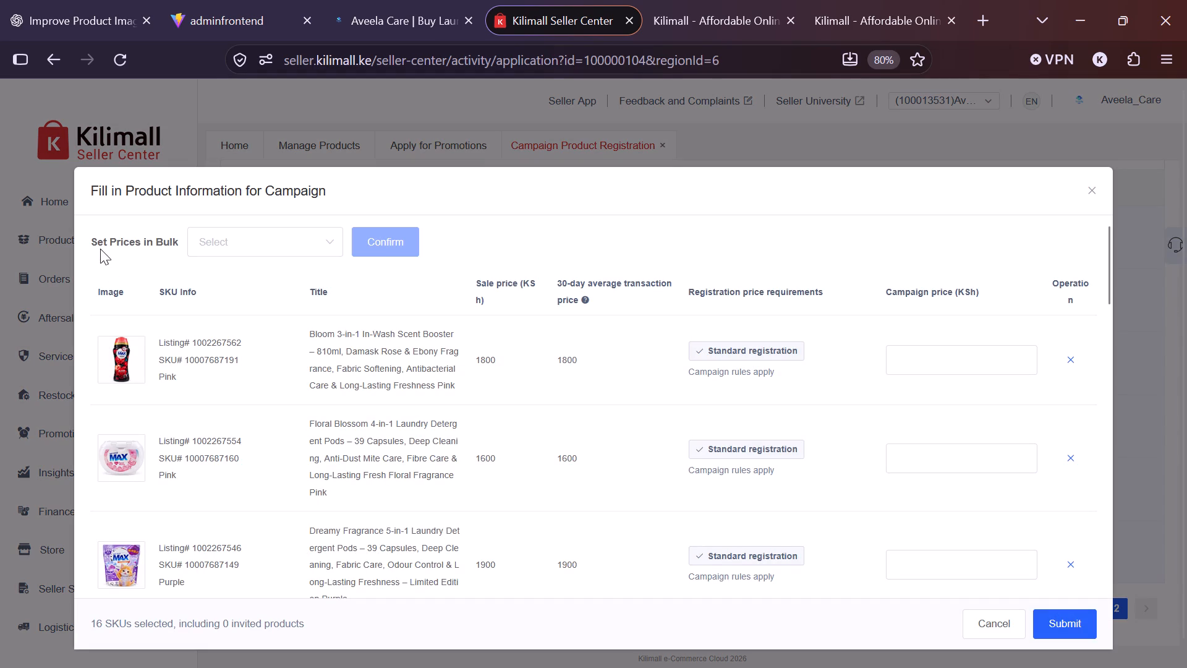
# Look over the bulk pricing options and the full list of selected products in the campaign form.
pyautogui.click(326, 240)
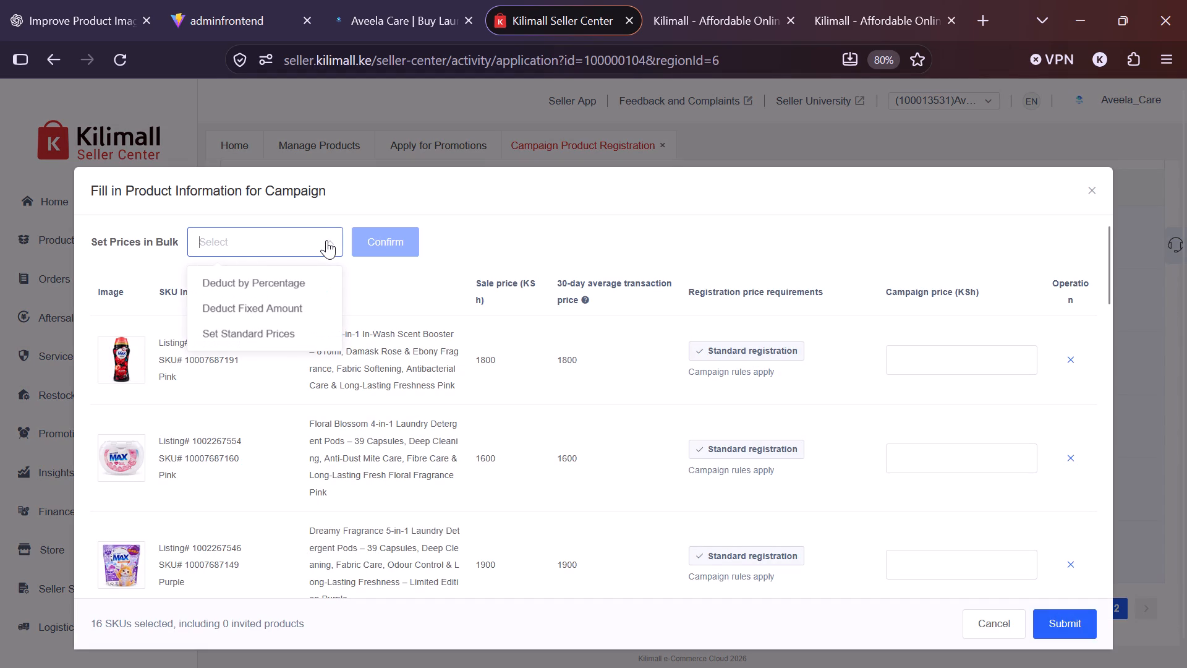
pyautogui.click(326, 240)
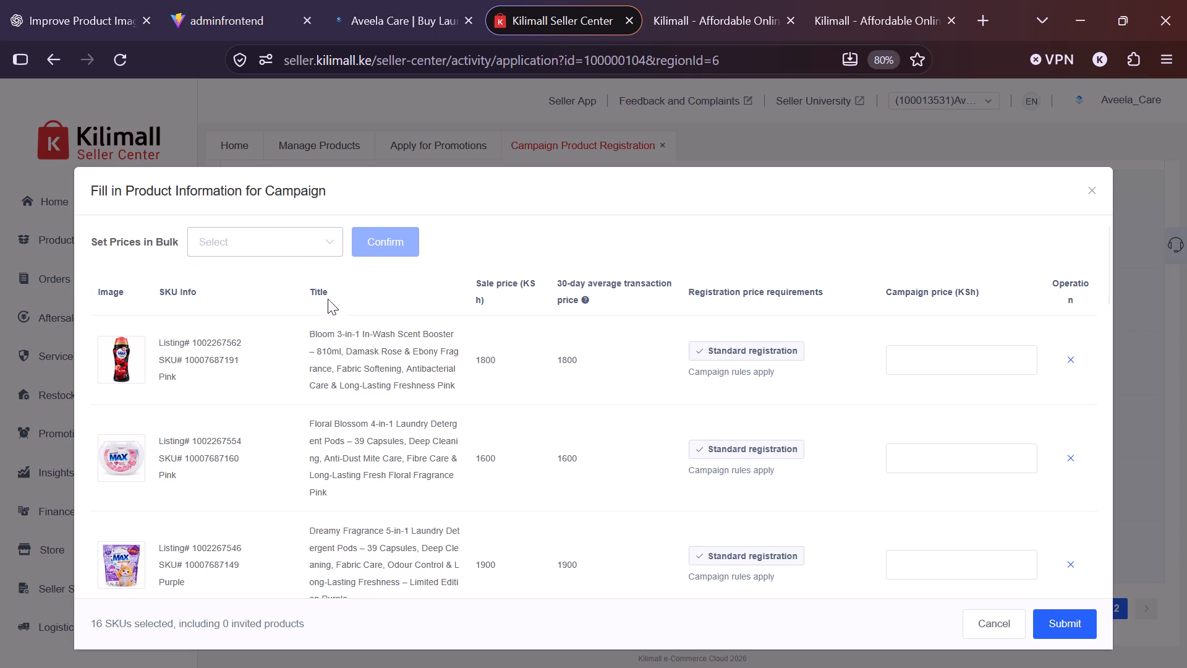
pyautogui.scroll(-12, 401, 364)
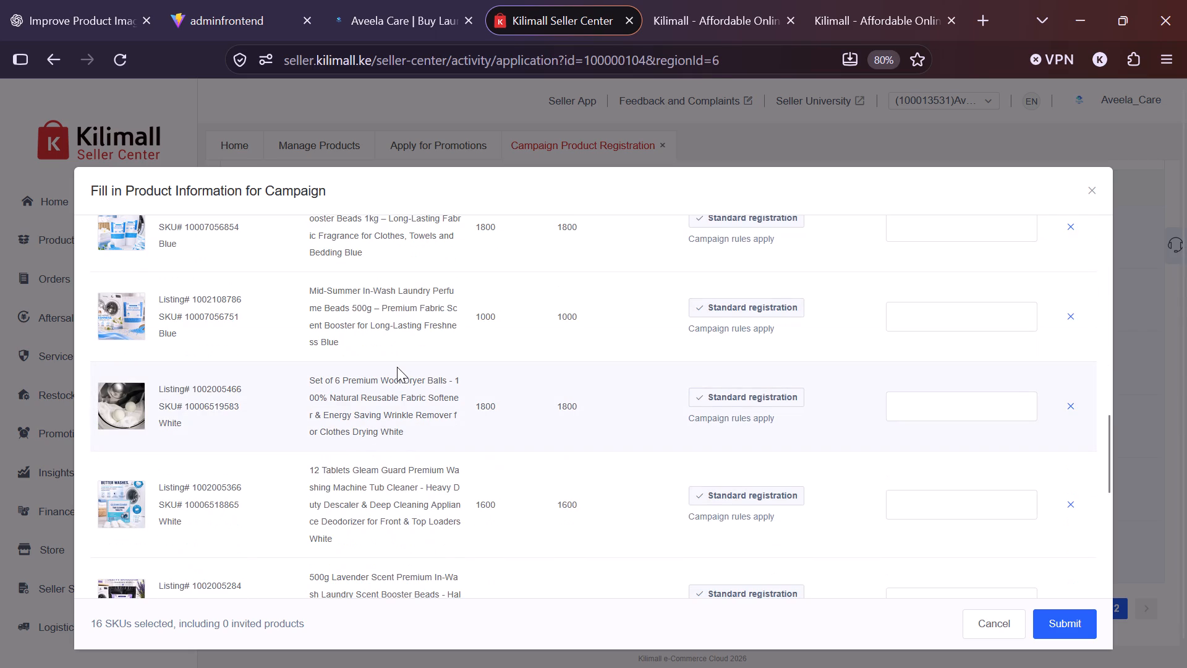
pyautogui.scroll(-13, 397, 367)
pyautogui.scroll(1, 392, 366)
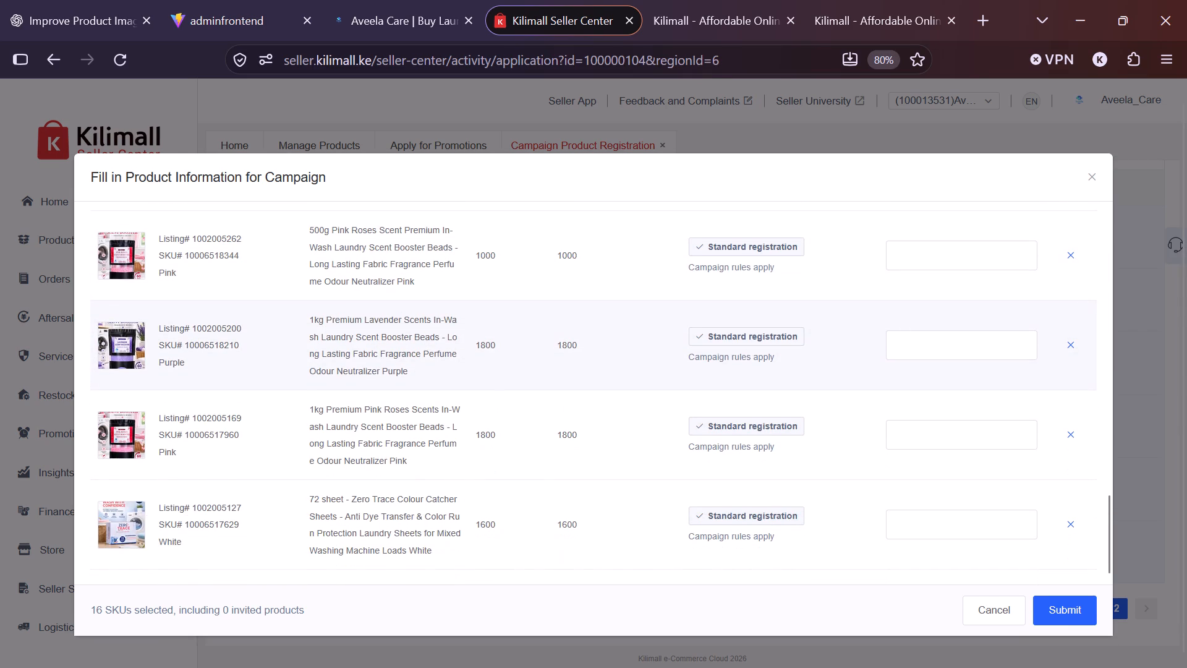
pyautogui.scroll(6, 392, 366)
pyautogui.scroll(7, 526, 375)
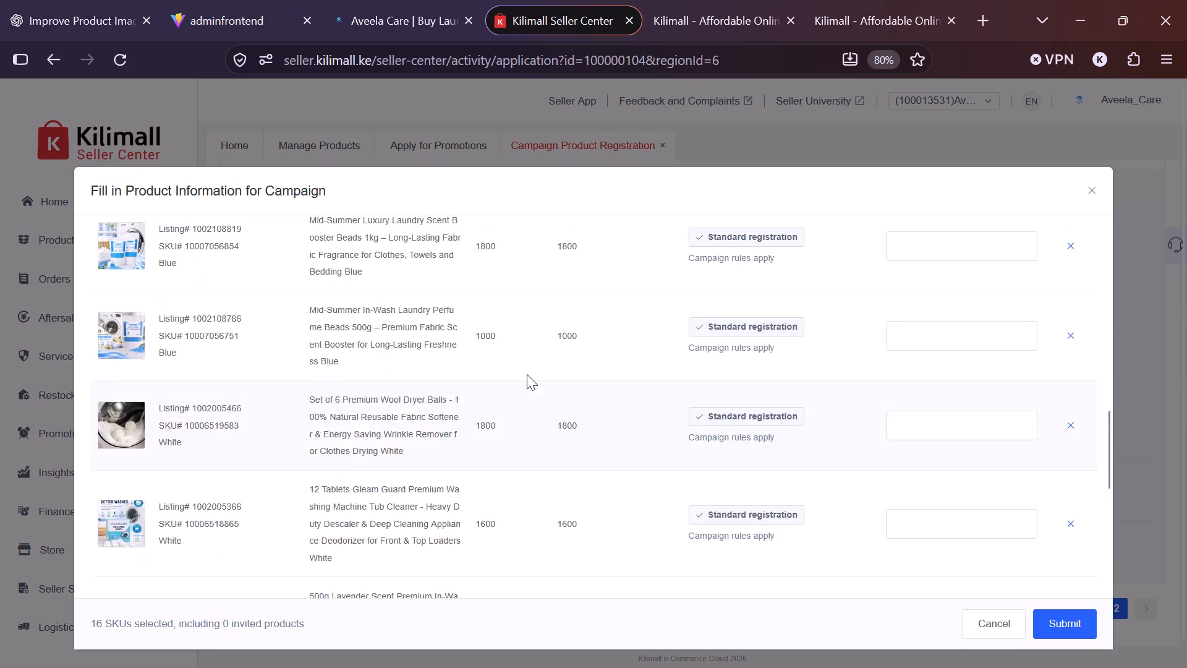
pyautogui.scroll(14, 527, 374)
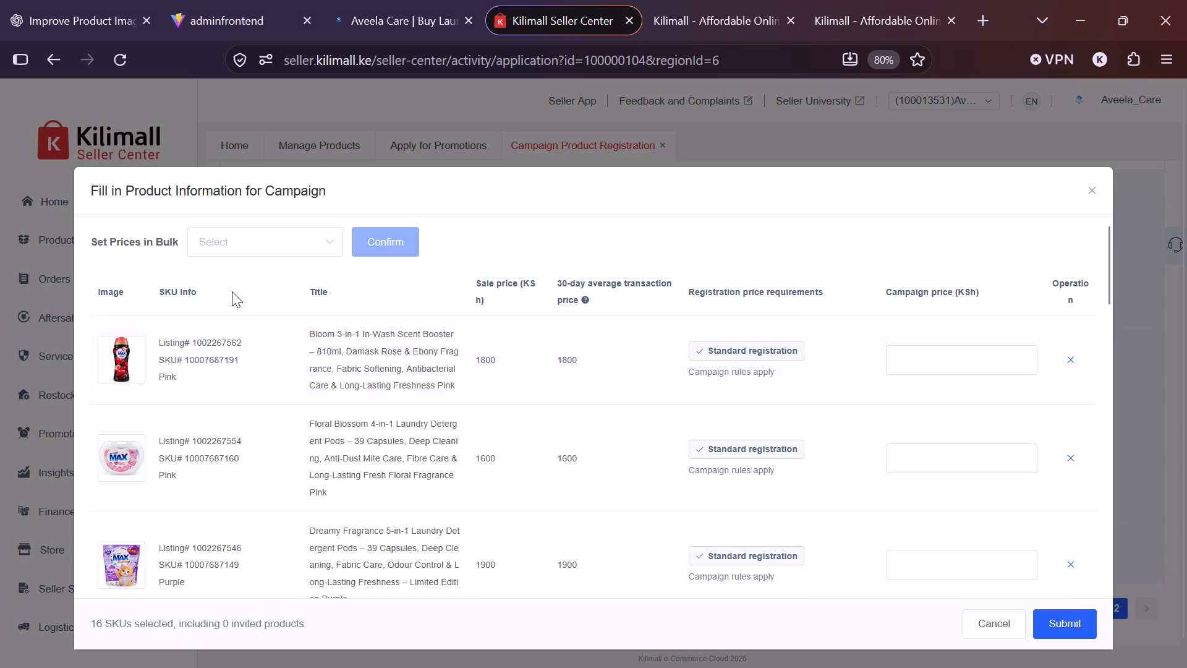
# Apply a bulk percentage deduction of 5% to the campaign prices of all selected products.
pyautogui.click(328, 241)
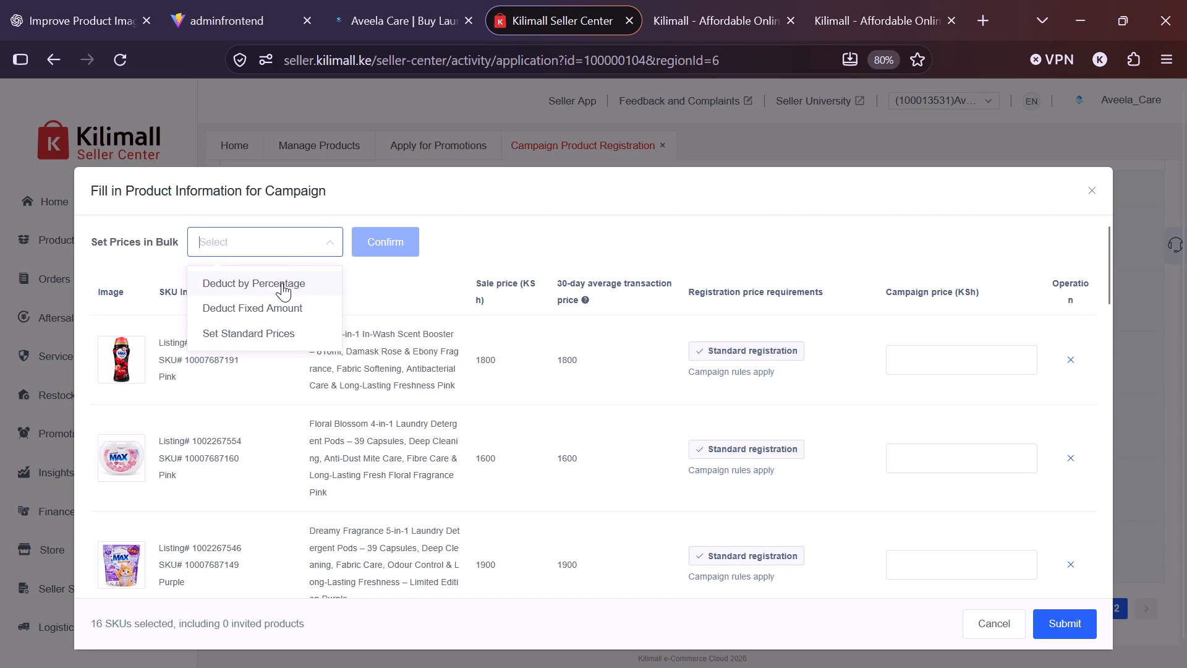
pyautogui.click(282, 283)
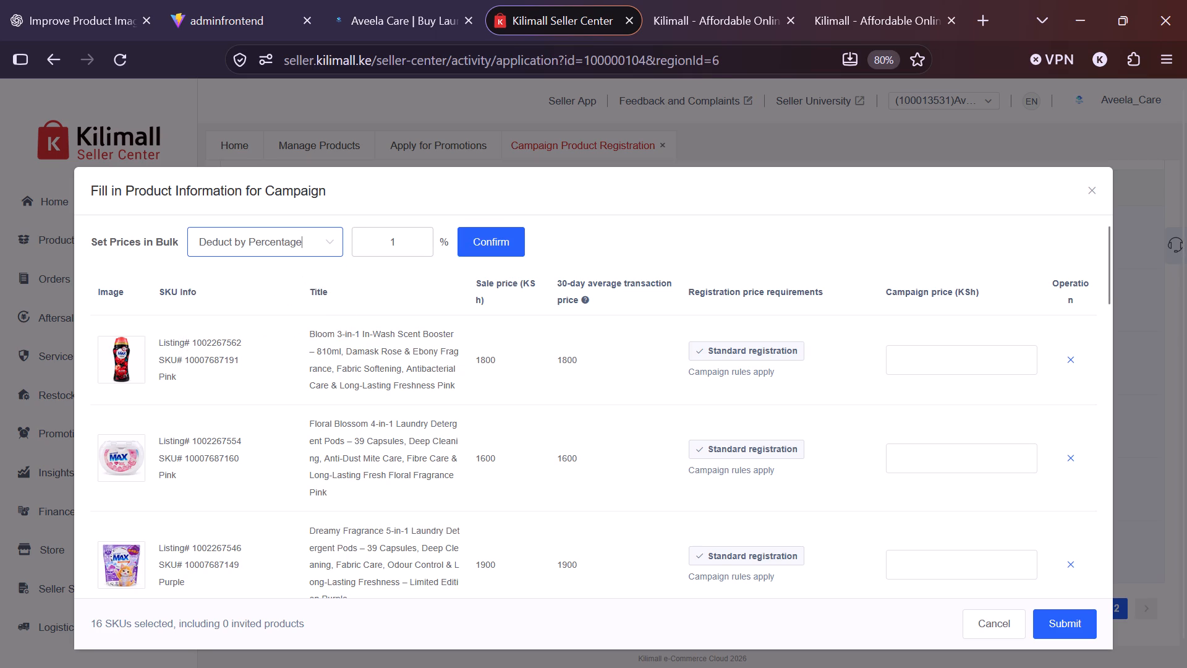
pyautogui.click(407, 241)
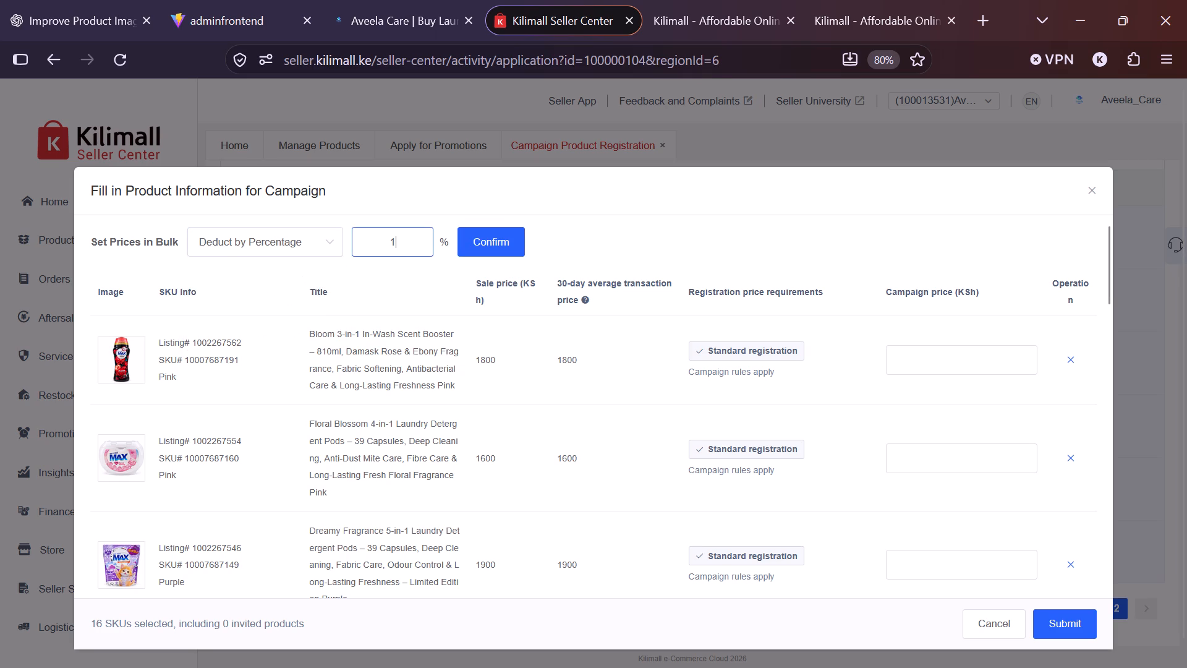
pyautogui.press('BackSpace')
pyautogui.press('5')
pyautogui.click(494, 241)
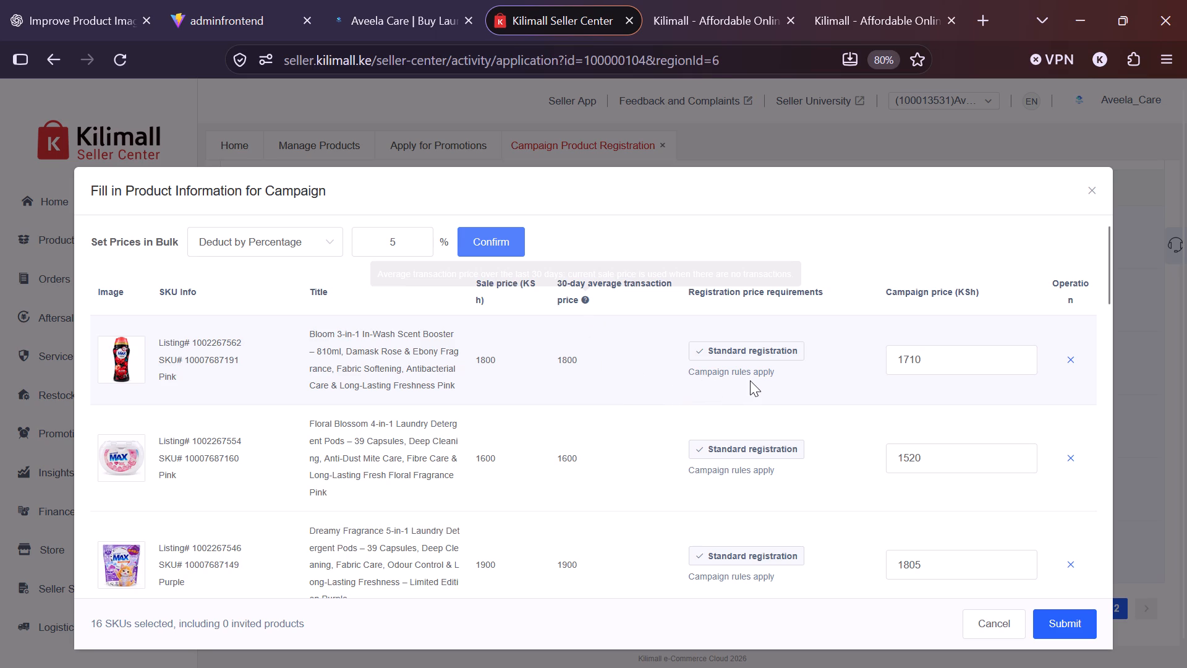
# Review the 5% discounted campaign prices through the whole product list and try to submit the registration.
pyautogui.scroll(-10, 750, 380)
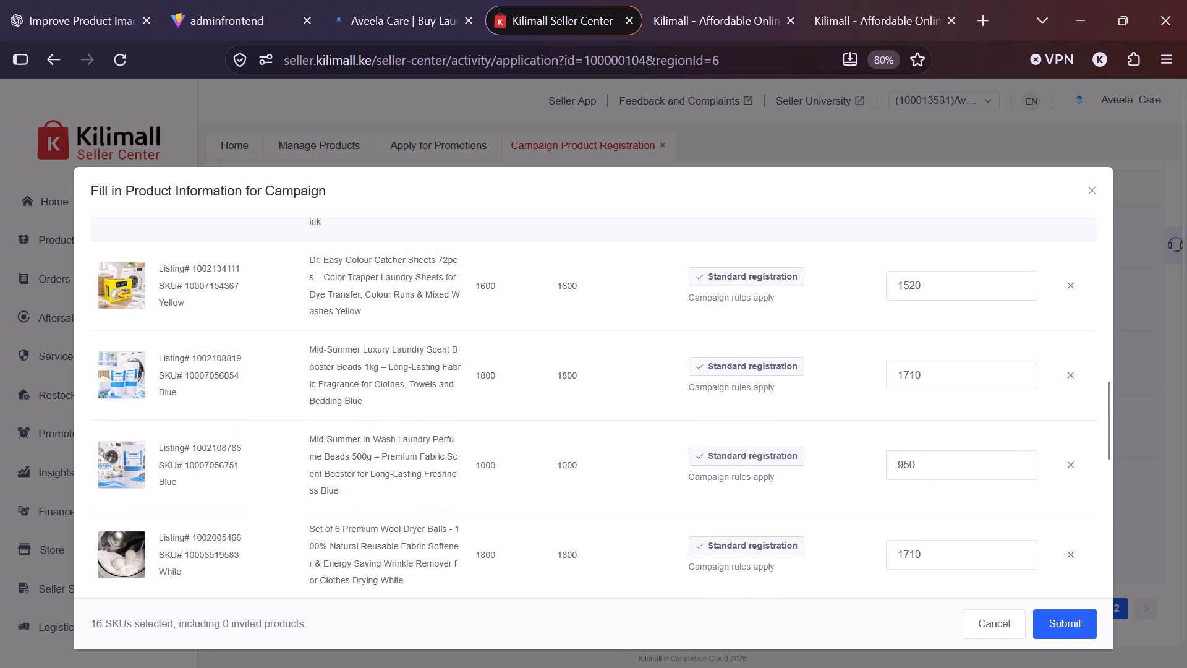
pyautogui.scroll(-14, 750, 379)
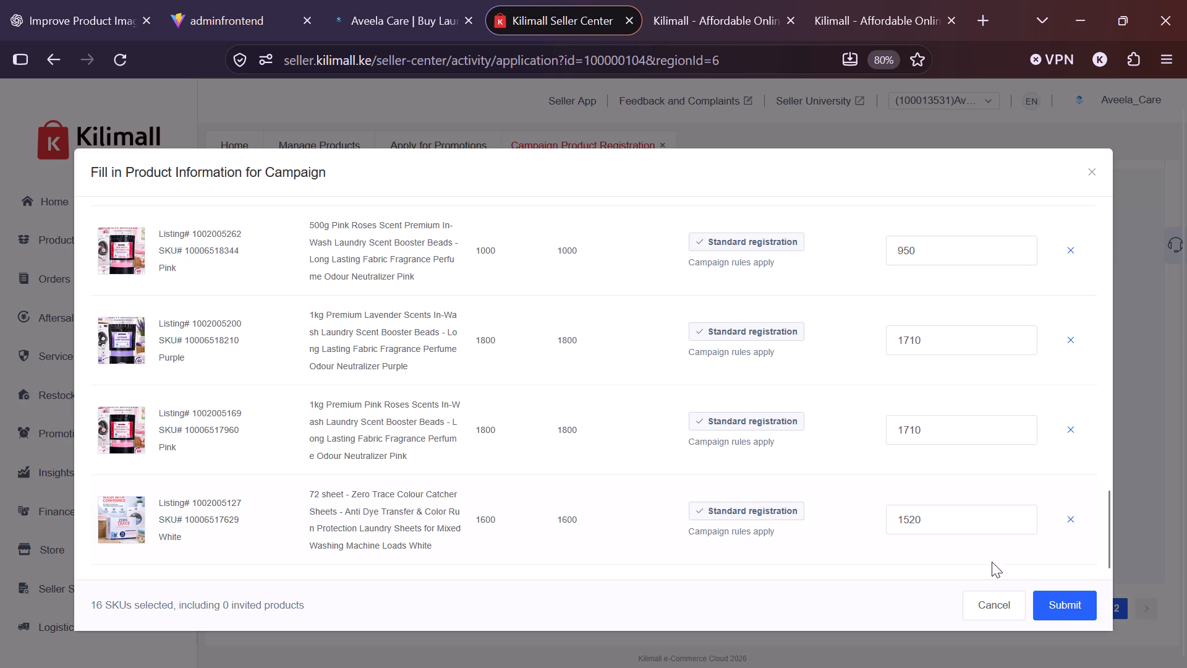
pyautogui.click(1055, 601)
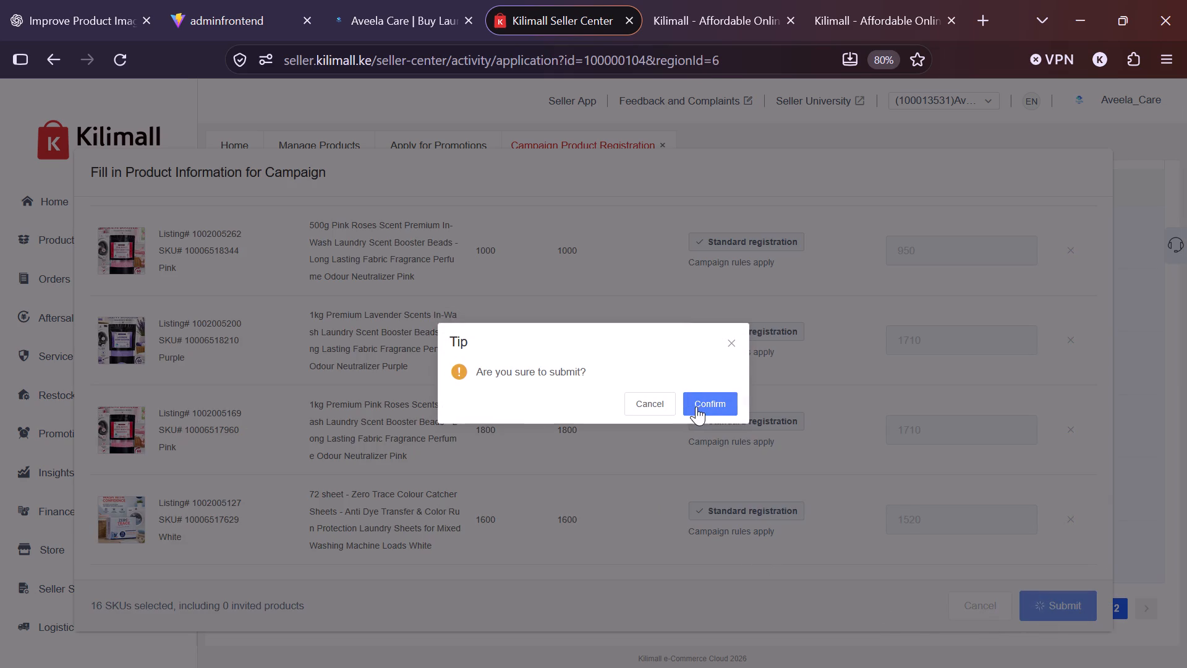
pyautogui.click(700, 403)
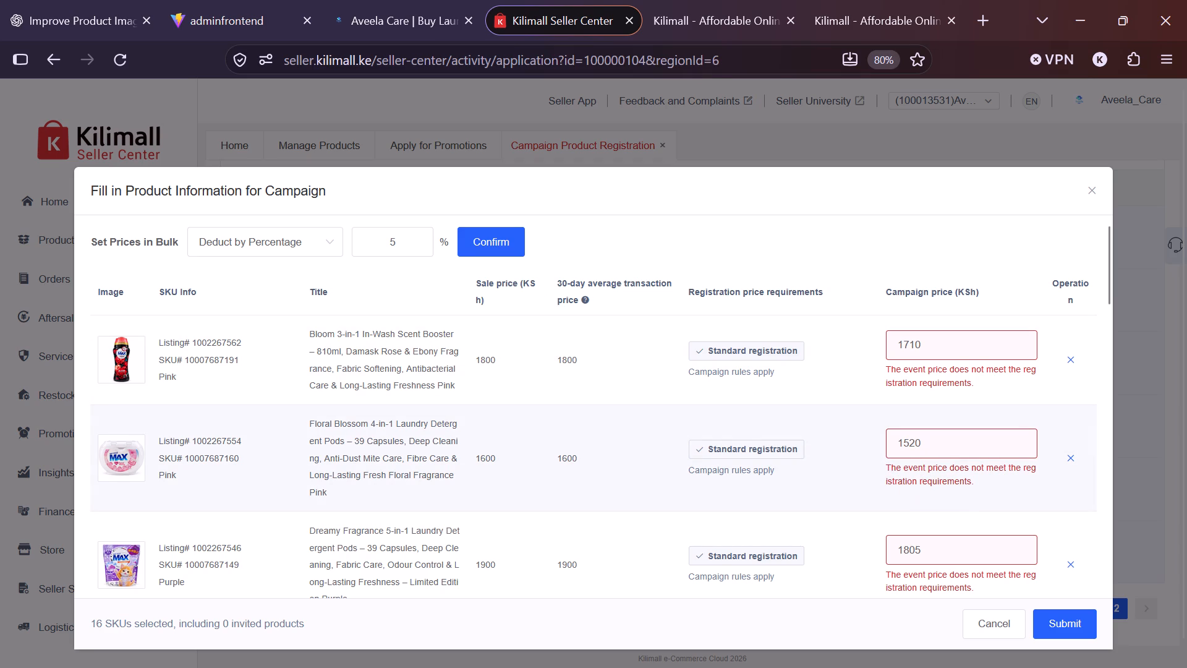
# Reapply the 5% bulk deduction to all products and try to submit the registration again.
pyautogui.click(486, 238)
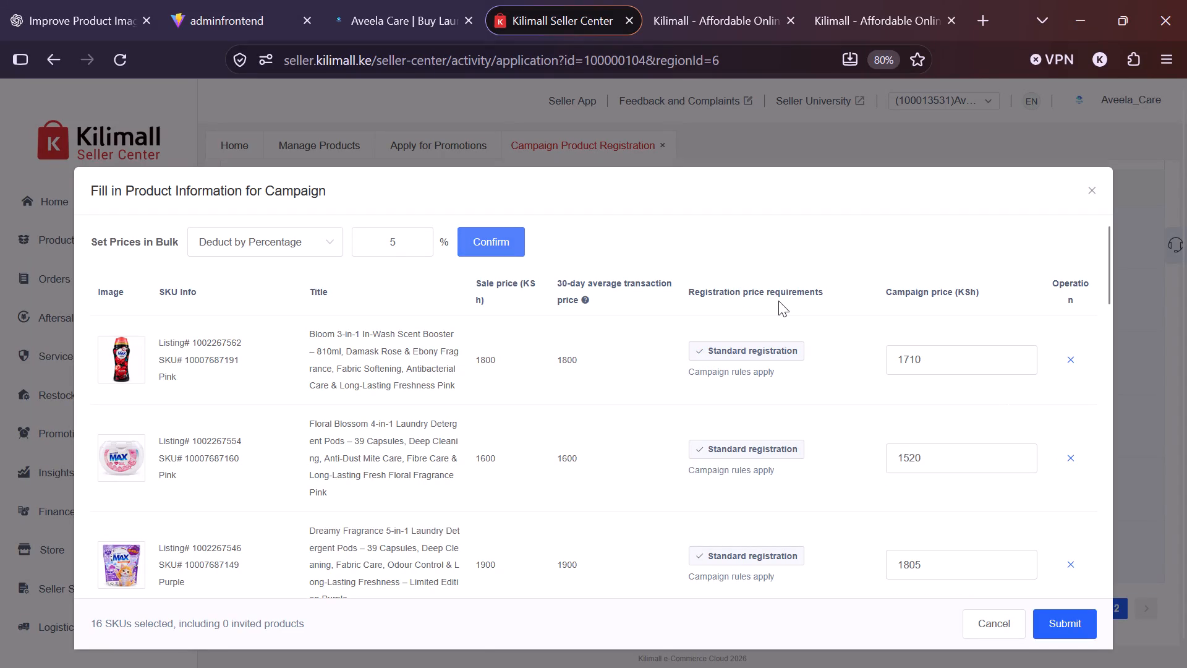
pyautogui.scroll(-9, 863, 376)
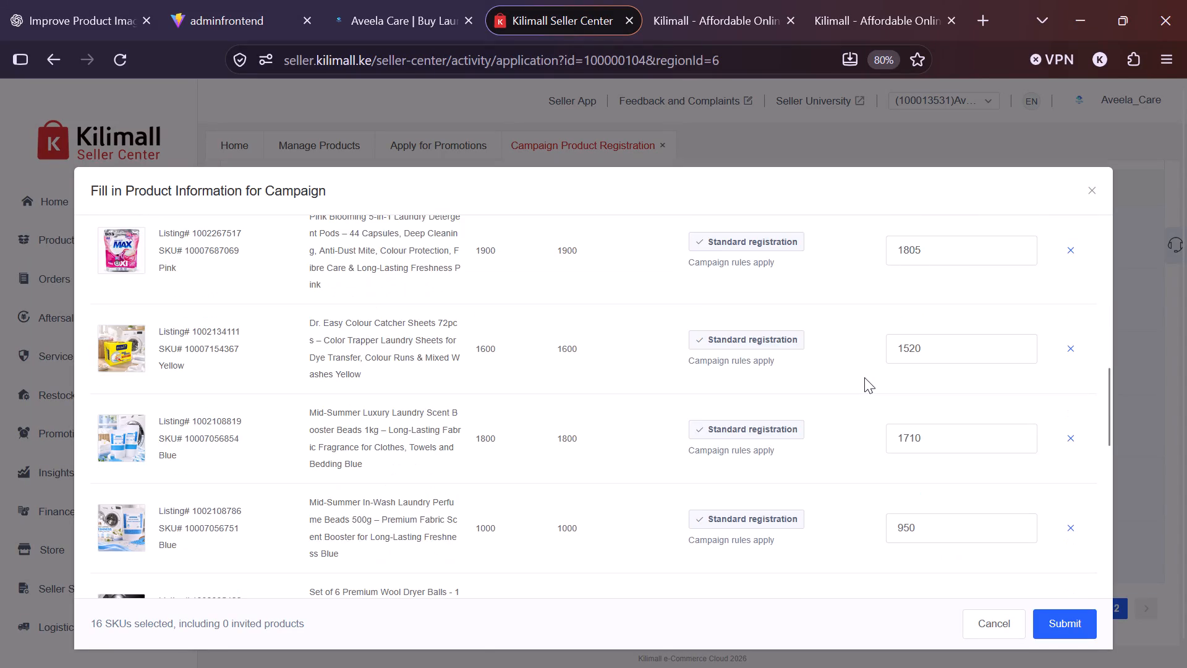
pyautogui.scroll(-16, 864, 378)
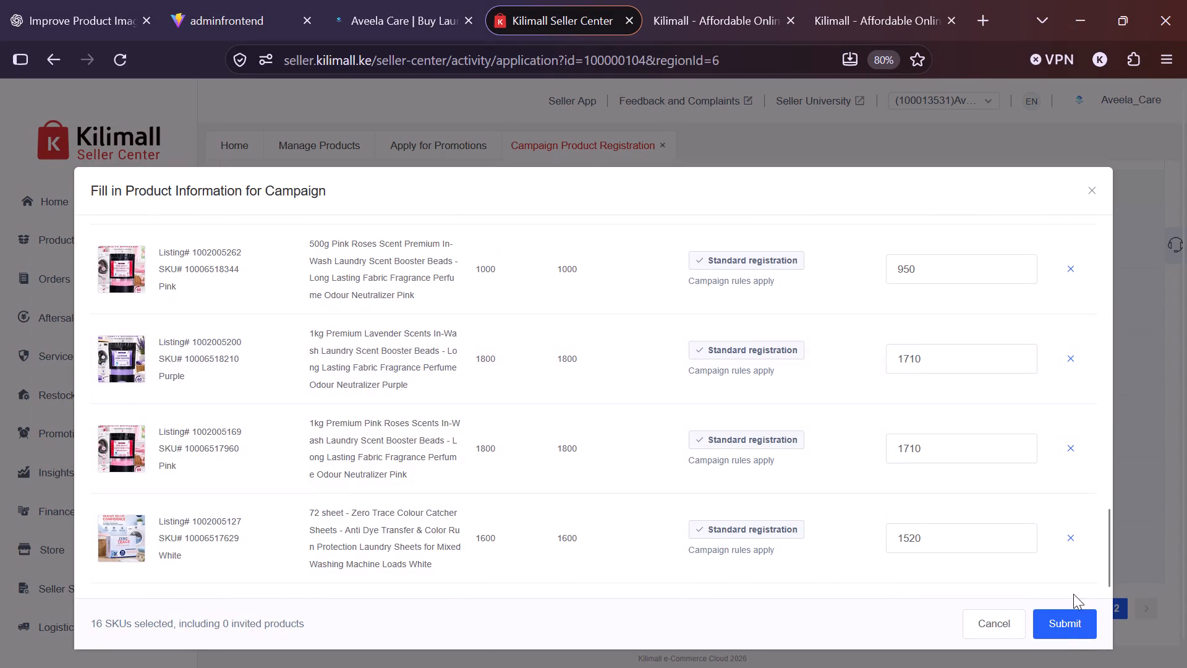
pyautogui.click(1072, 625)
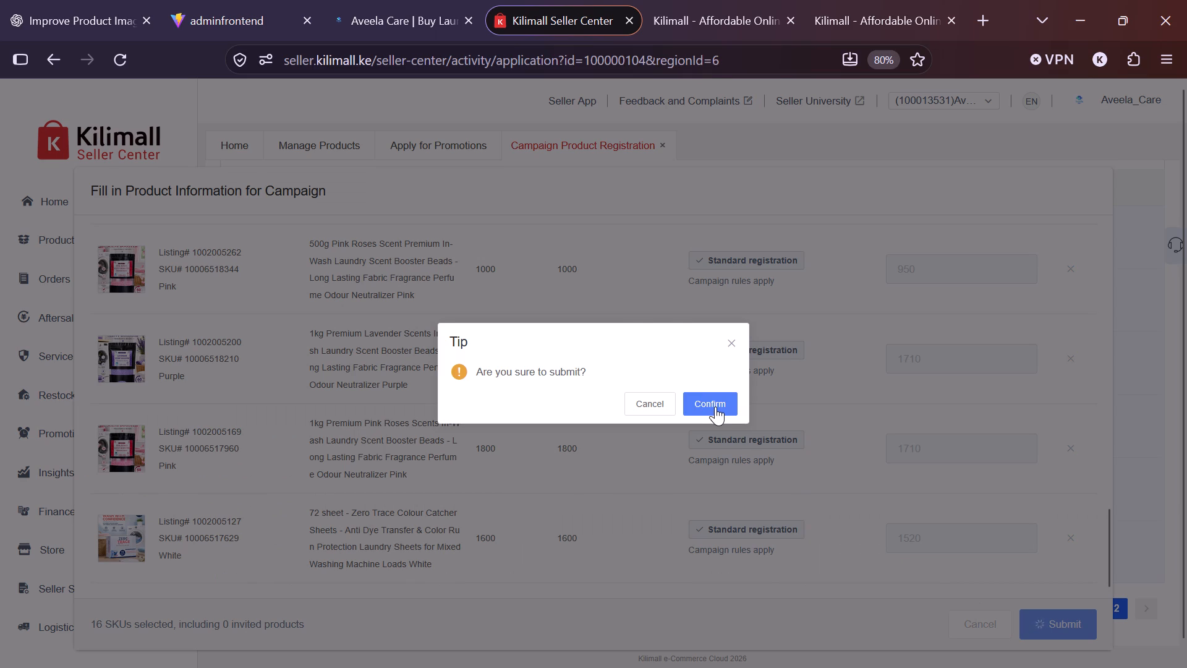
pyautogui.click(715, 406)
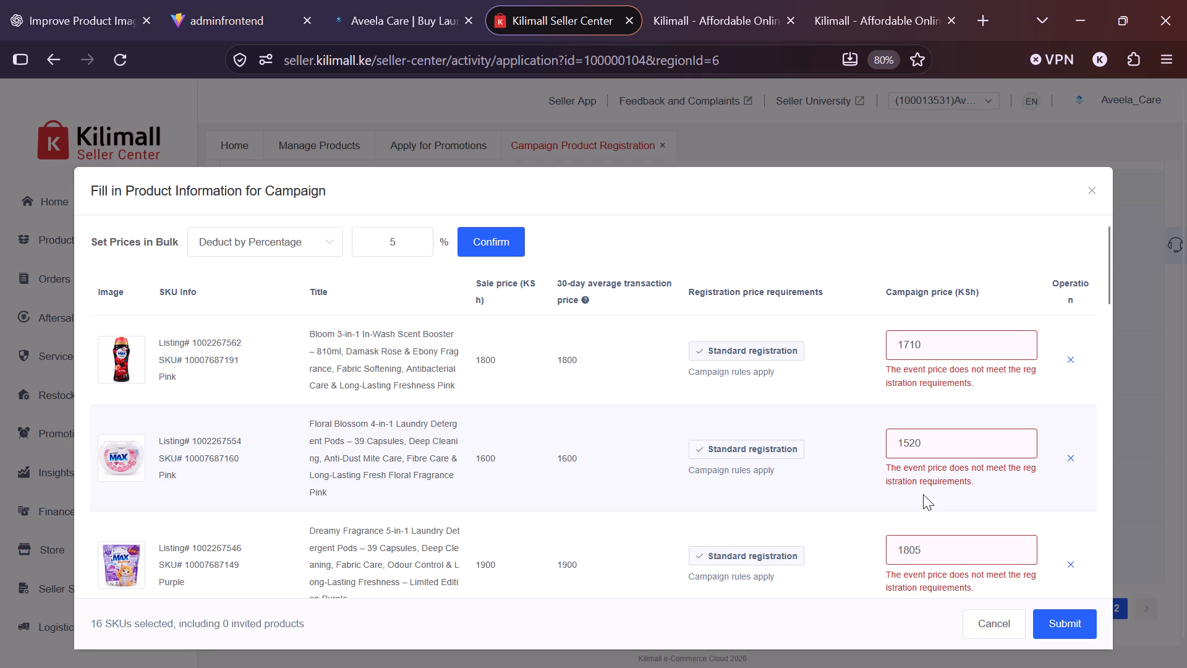
# Raise the bulk percentage deduction to 10% and apply it to all campaign prices.
pyautogui.click(402, 241)
pyautogui.press('BackSpace')
pyautogui.write('10')
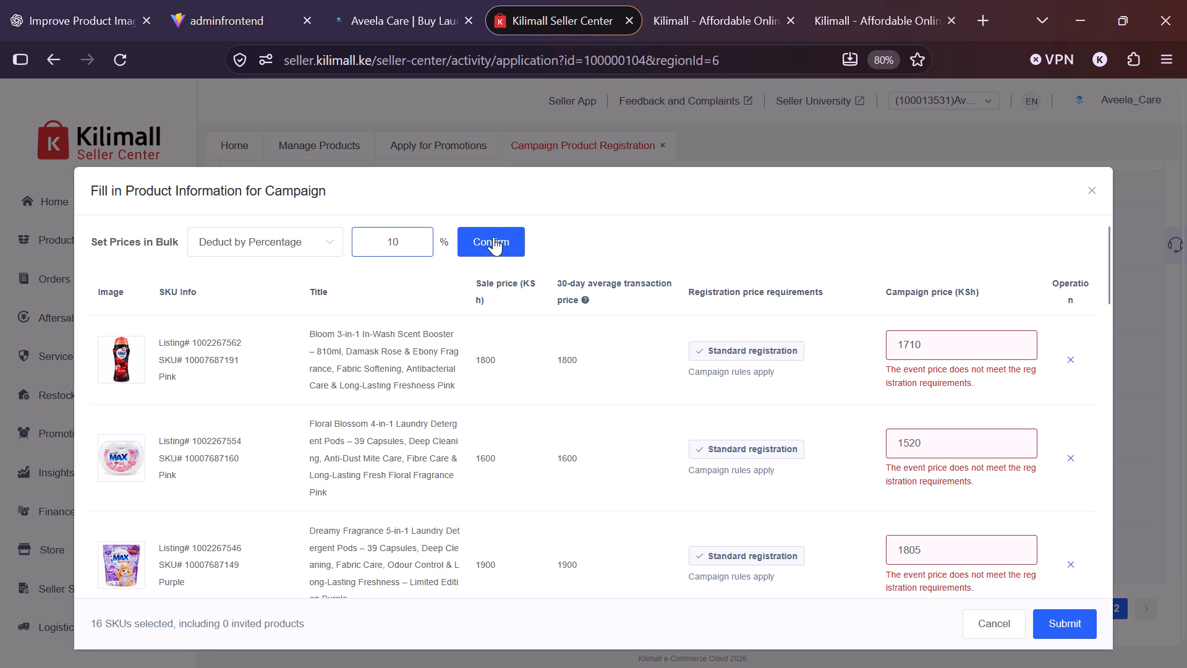
pyautogui.click(485, 239)
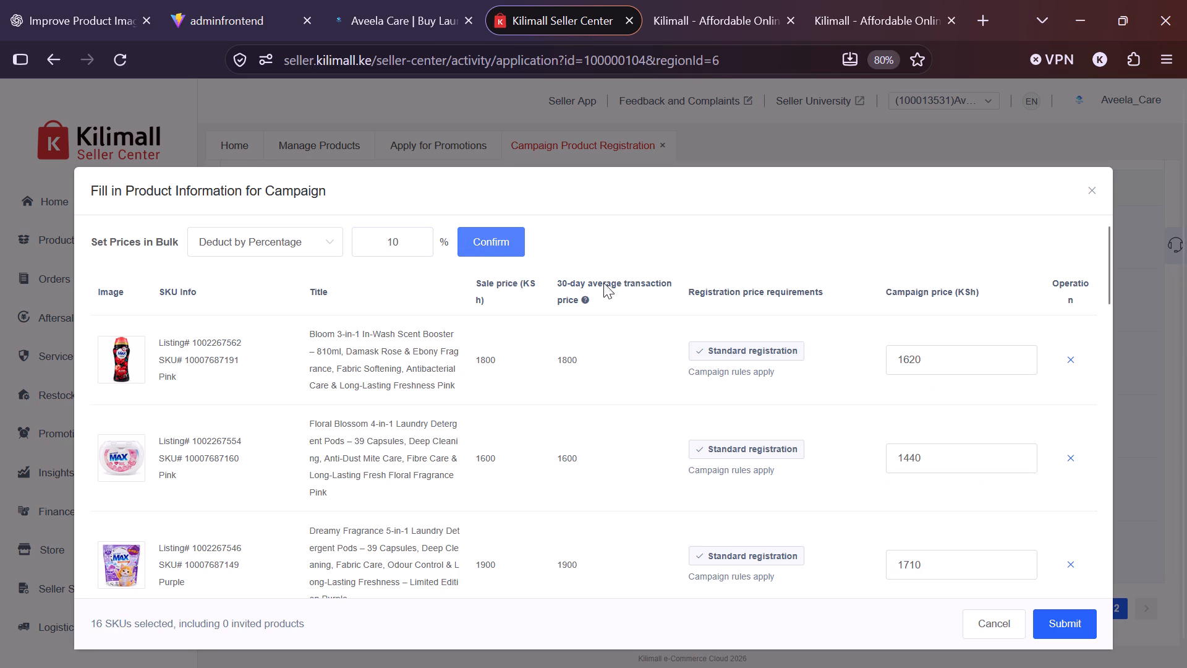
# Submit the Black Friday Sale registration with the 10% discounted prices and confirm the submission.
pyautogui.scroll(-4, 904, 424)
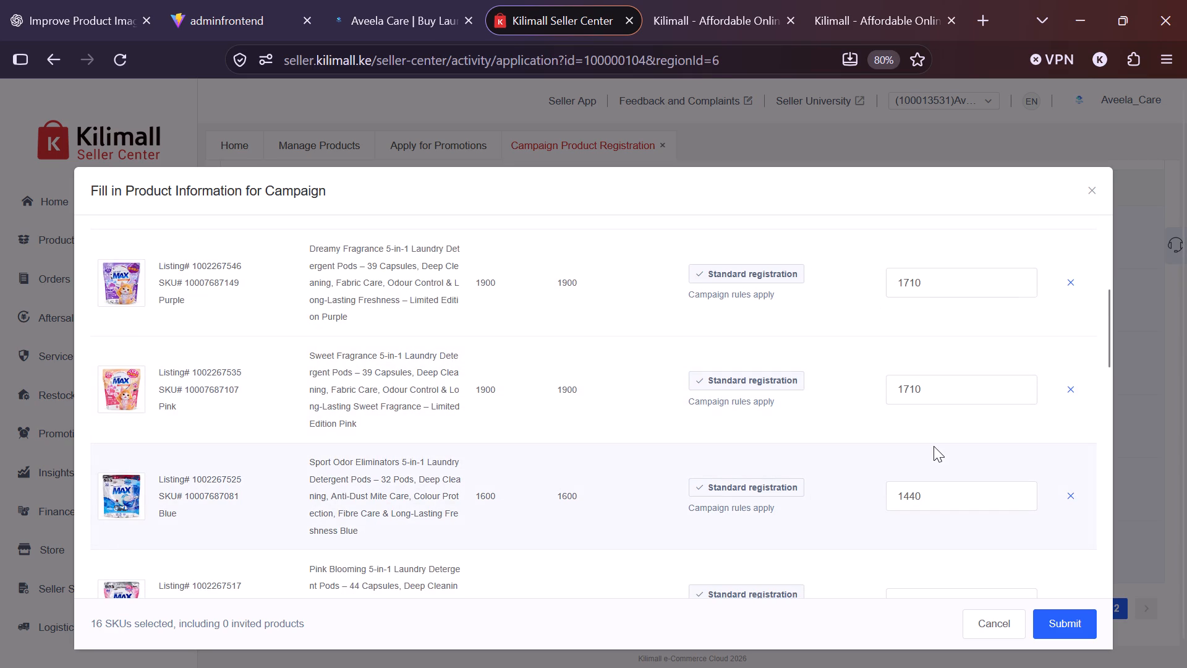
pyautogui.click(1068, 620)
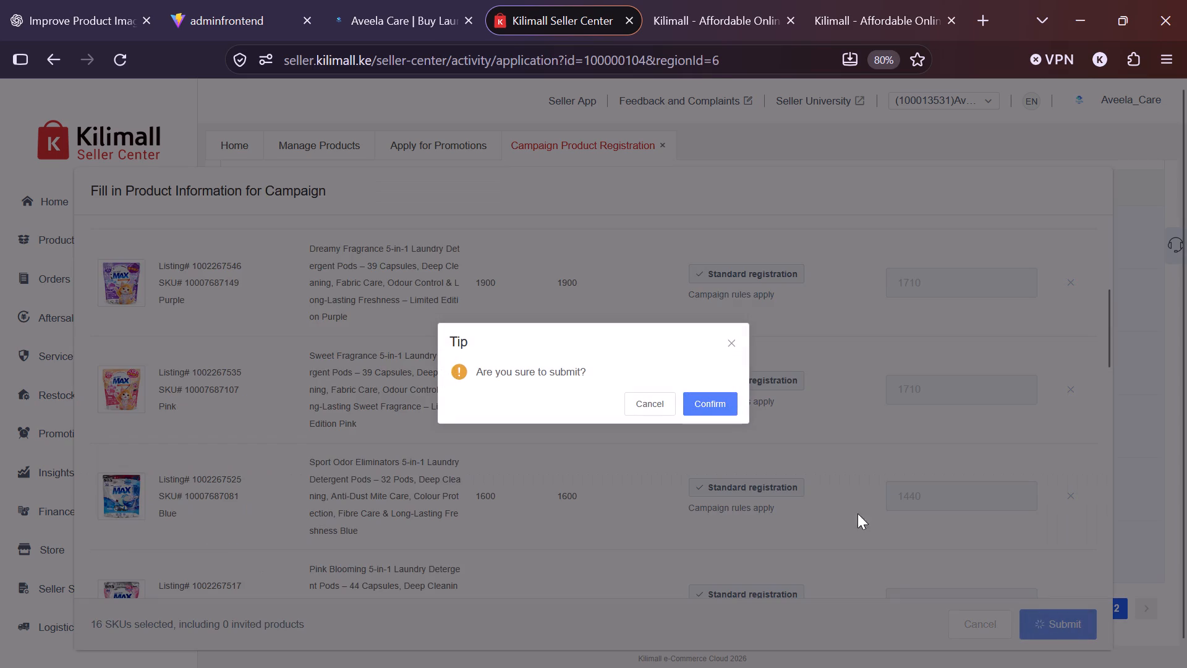
pyautogui.click(704, 408)
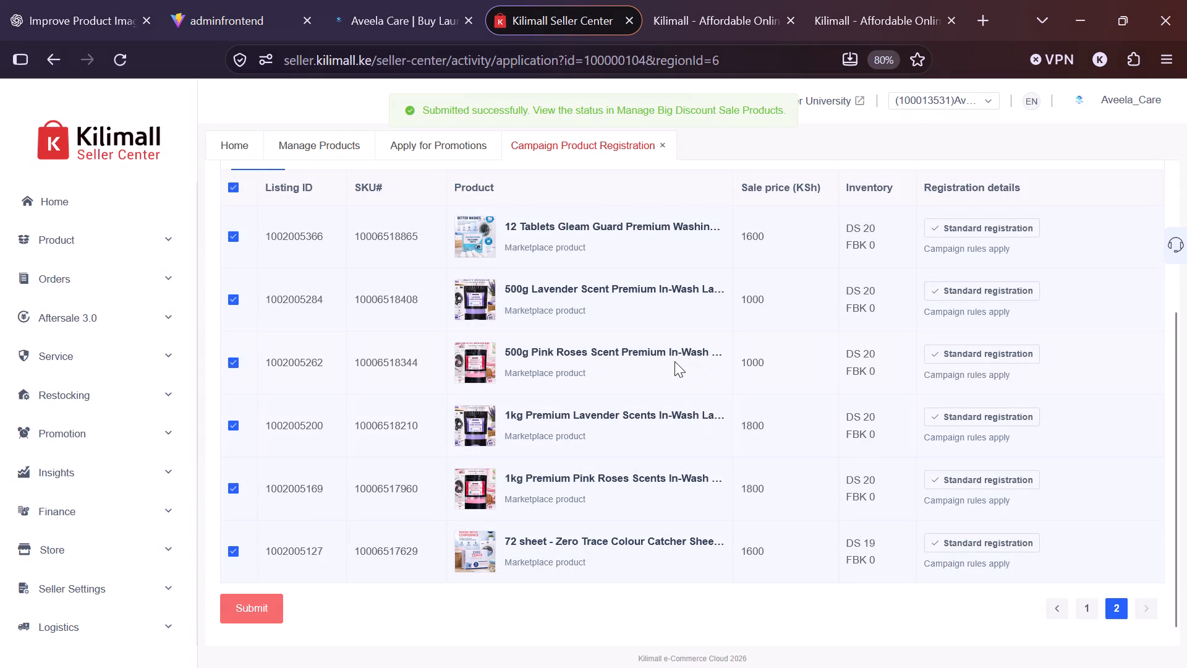
# Reopen the campaign product information form, cancel it without submitting, and look over the registration product list.
pyautogui.click(255, 609)
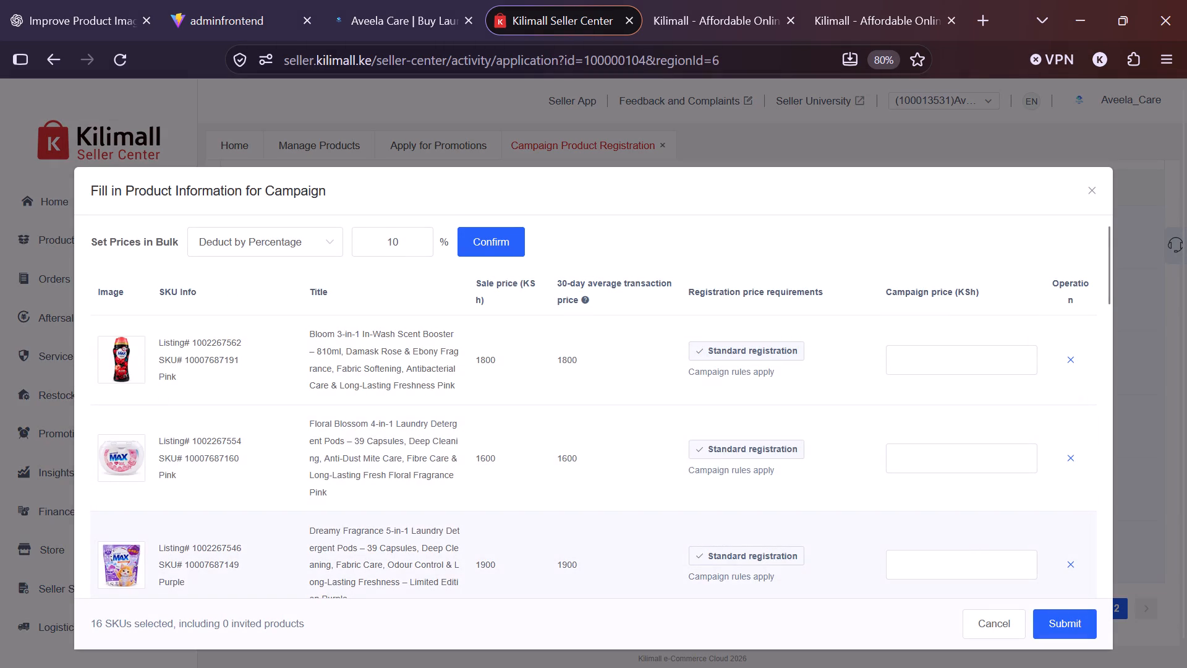
pyautogui.click(992, 622)
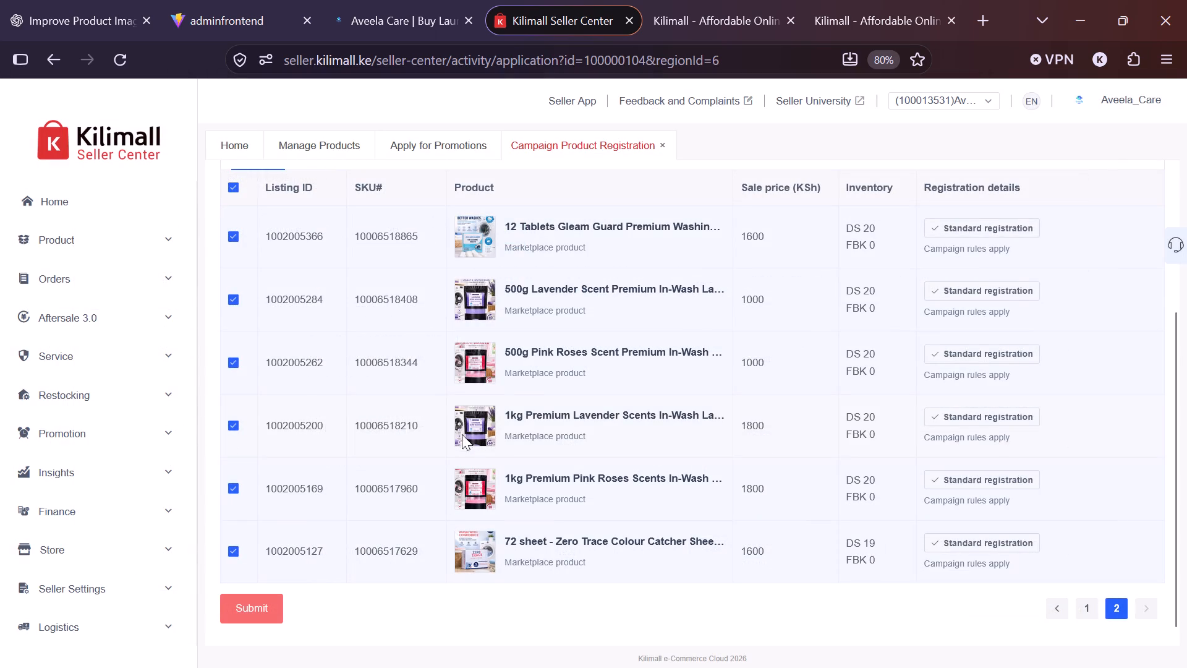
pyautogui.scroll(4, 511, 381)
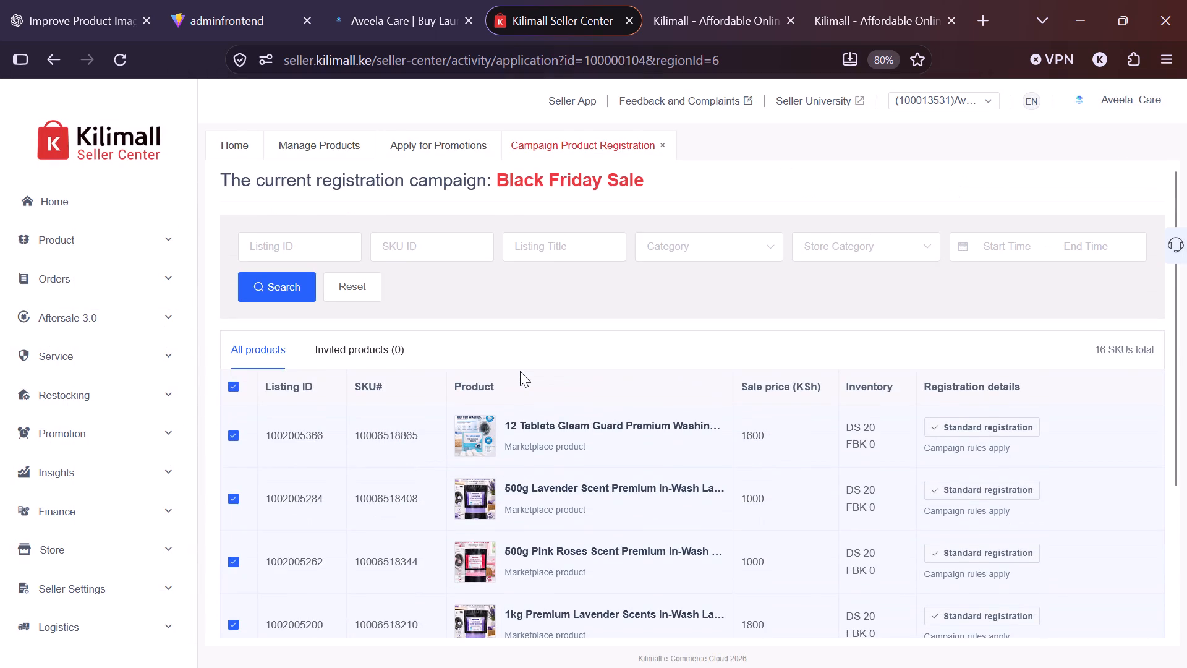
pyautogui.scroll(4, 520, 370)
pyautogui.scroll(-3, 502, 312)
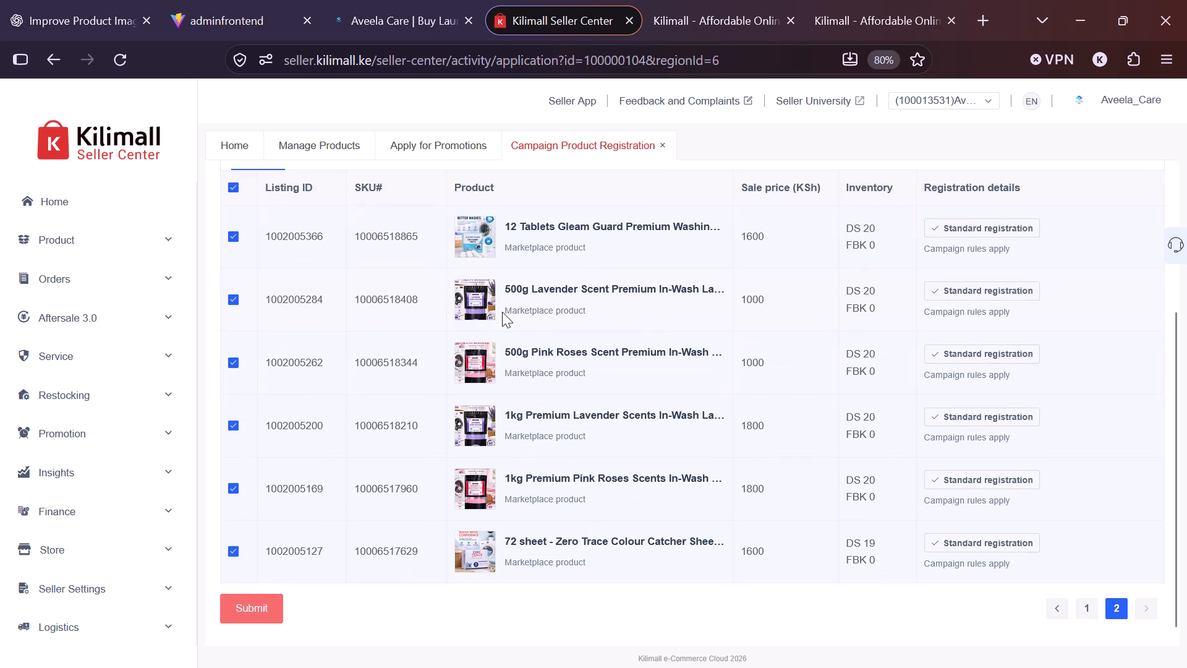
pyautogui.scroll(-4, 502, 312)
pyautogui.scroll(5, 501, 311)
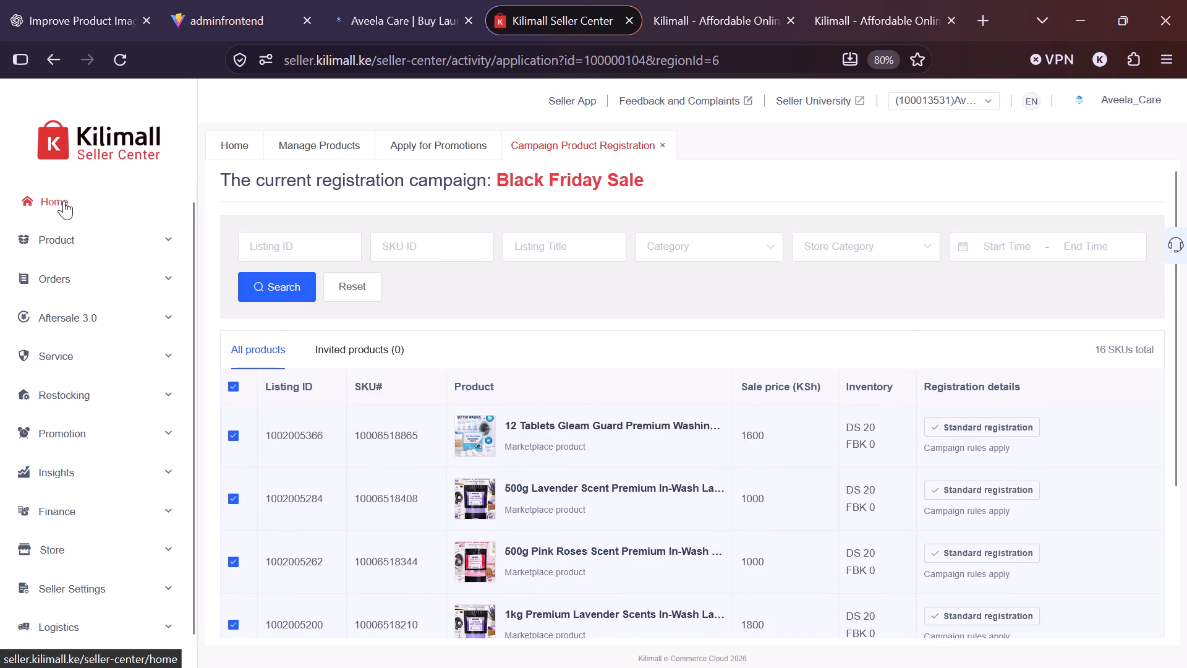
# Look over the seller home dashboard, from the campaigns section to the best-selling and most-visited products.
pyautogui.click(64, 200)
pyautogui.scroll(-3, 765, 333)
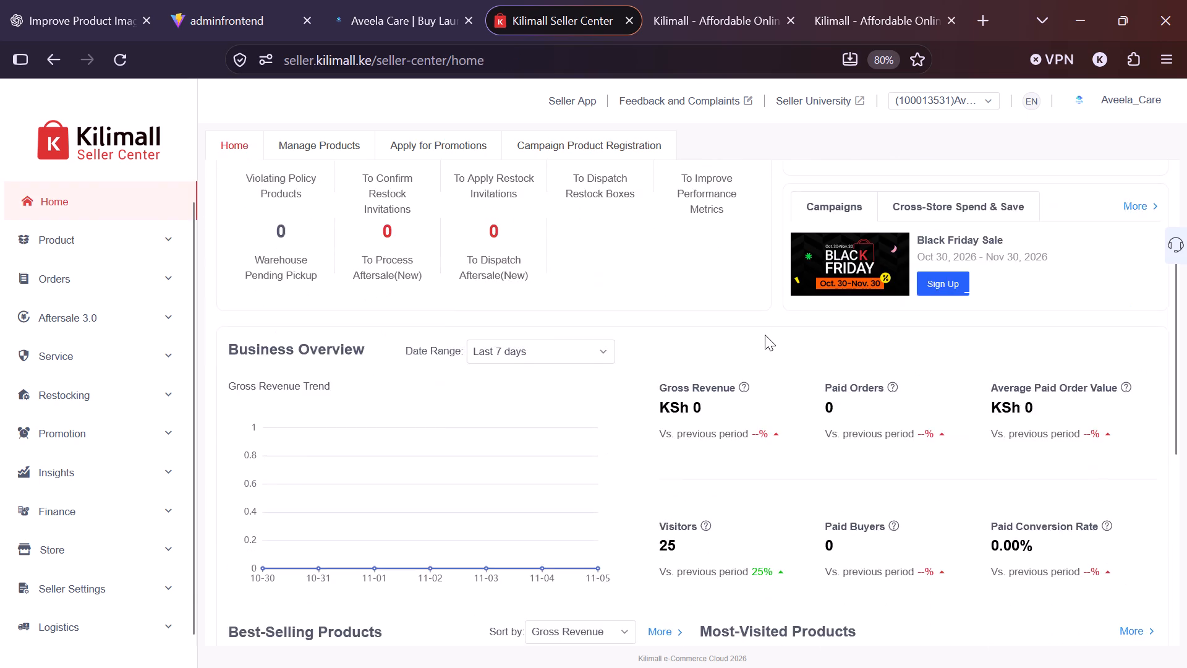
pyautogui.scroll(-9, 765, 335)
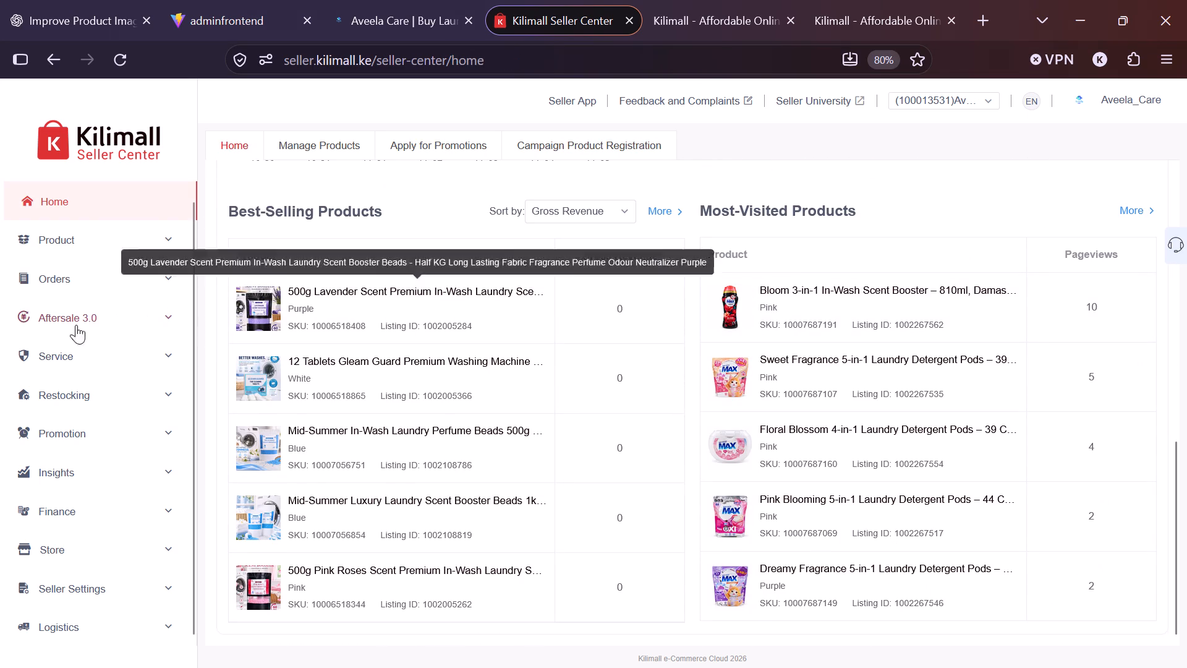
# Check the registered products and their prices in Campaign Product Management, and return to the seller home page.
pyautogui.click(130, 429)
pyautogui.scroll(-2, 138, 398)
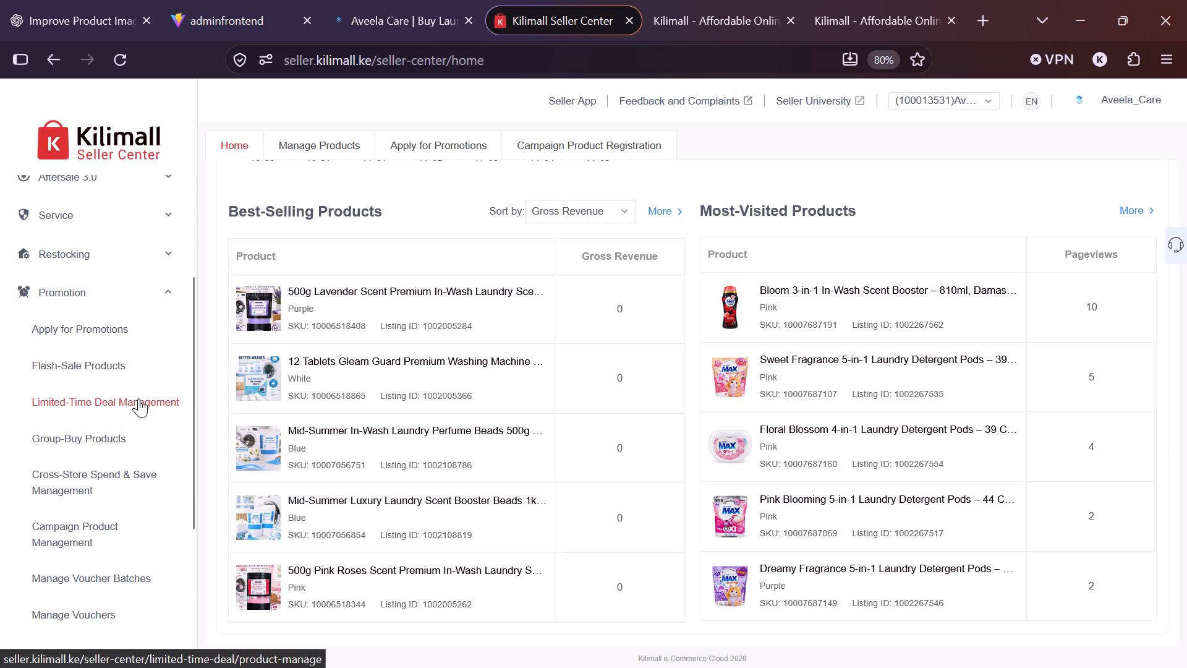
pyautogui.scroll(-1, 138, 398)
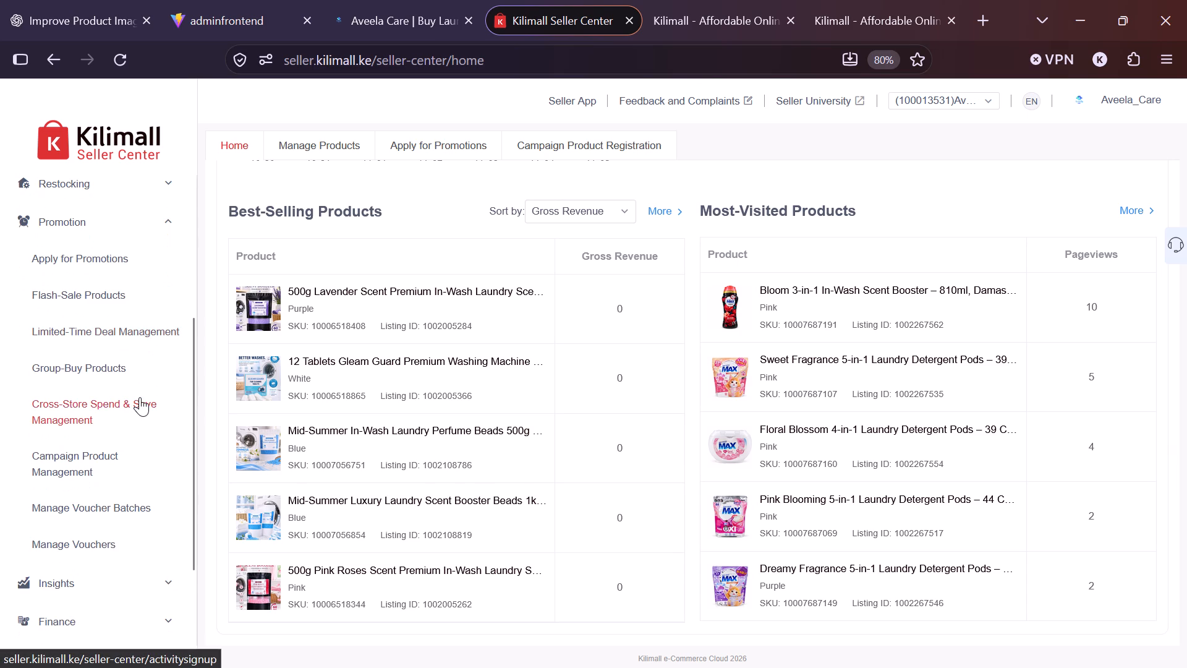
pyautogui.click(95, 452)
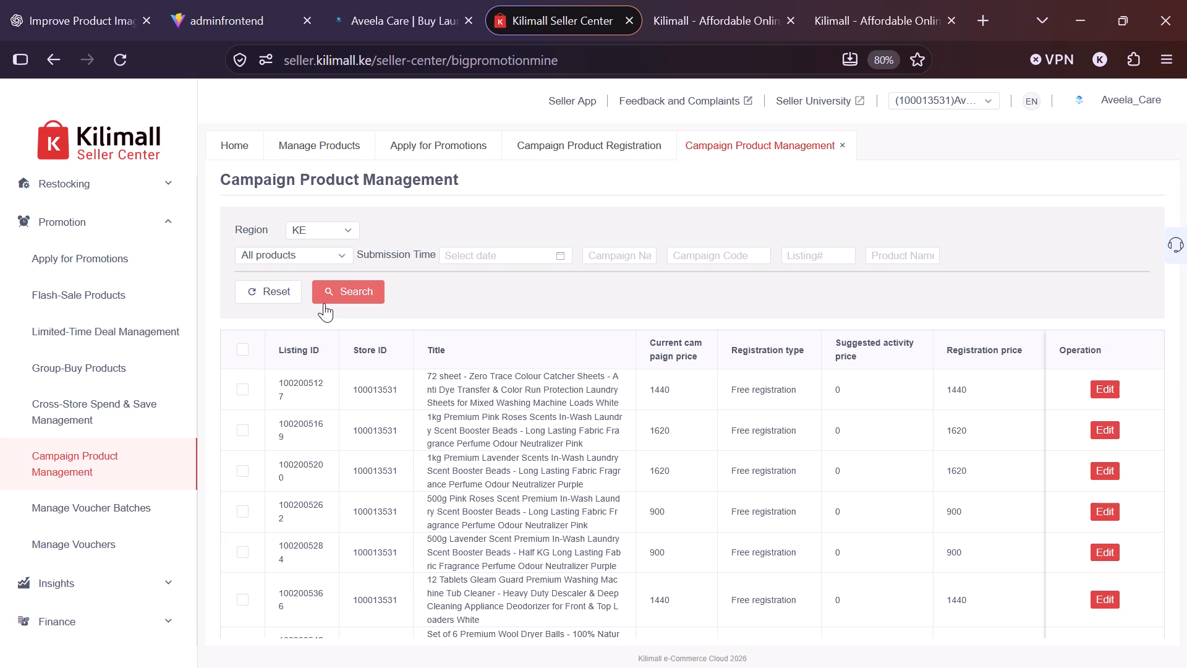
pyautogui.scroll(8, 69, 222)
pyautogui.click(70, 221)
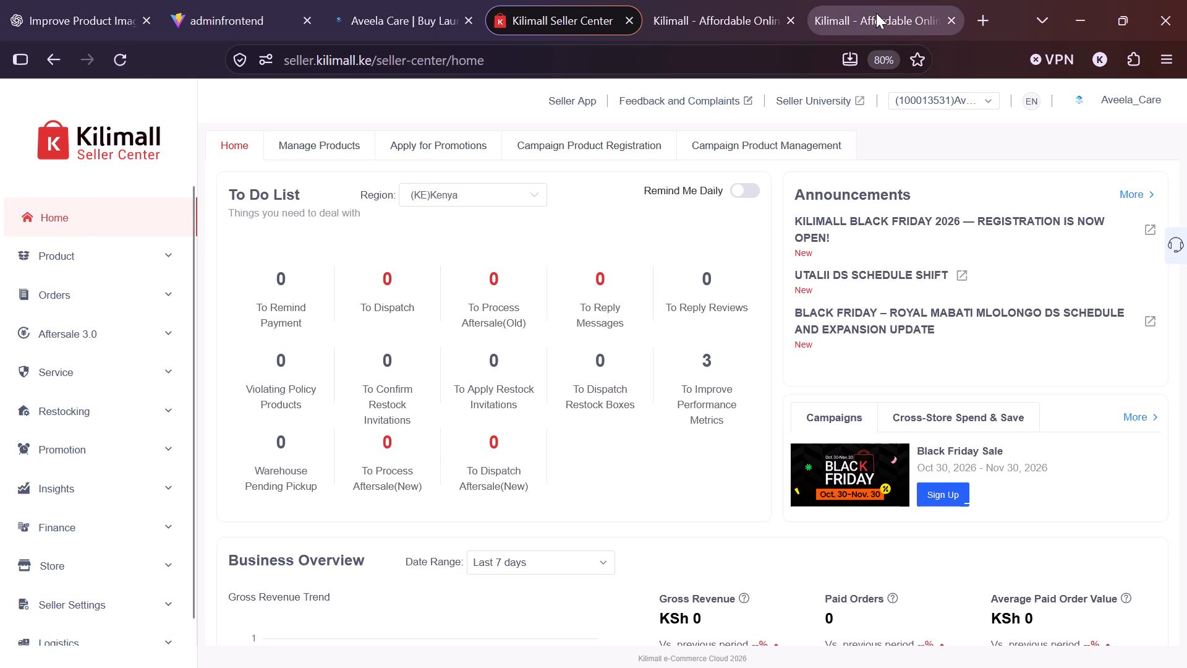
# Open the Jumia Vendor Center home page in a new browser tab.
pyautogui.click(979, 22)
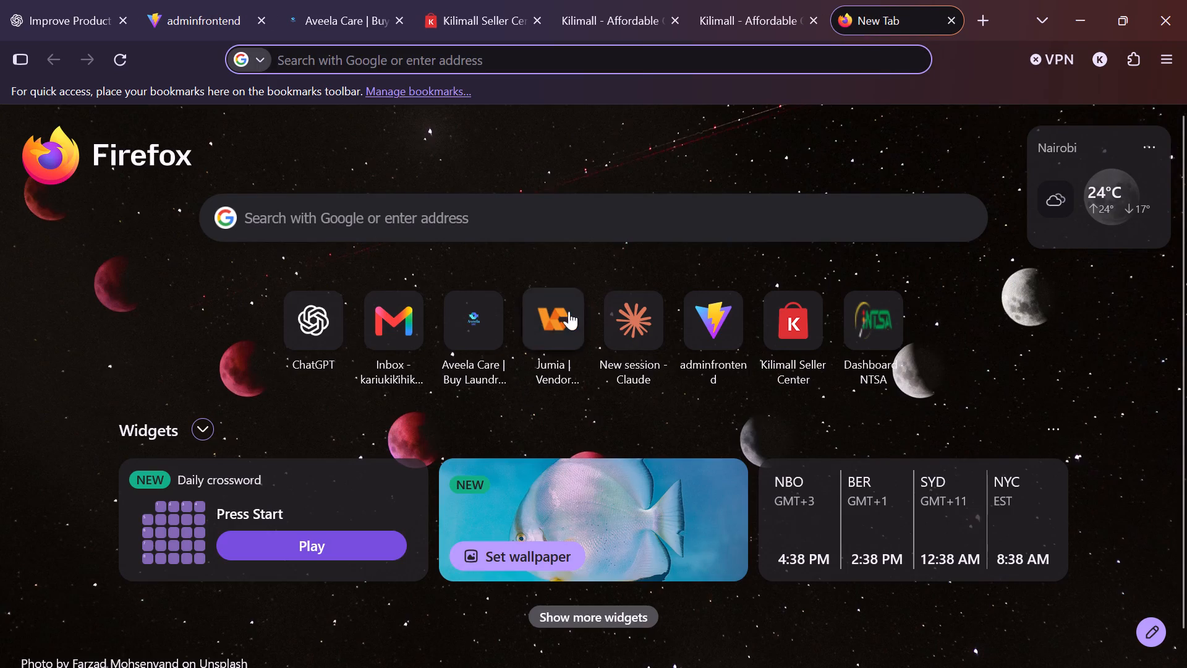
pyautogui.click(550, 320)
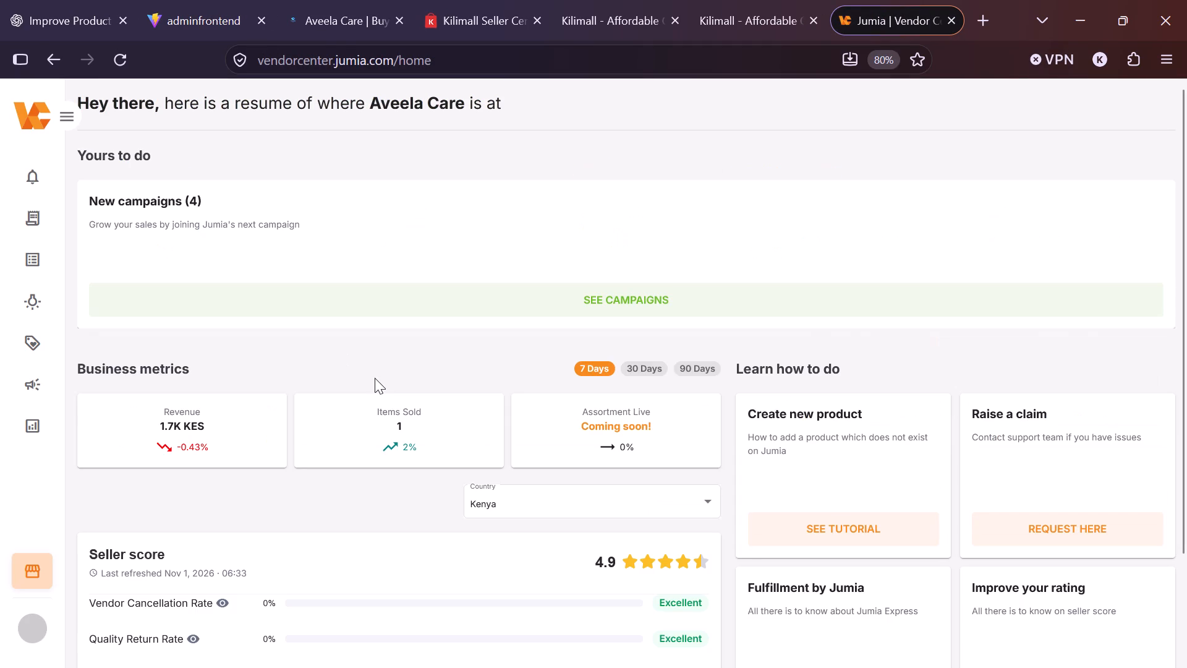
# Look over the vendor home page's business metrics and seller score, and view the full list of open Jumia campaigns under Promotions.
pyautogui.scroll(5, 375, 378)
pyautogui.scroll(-10, 371, 353)
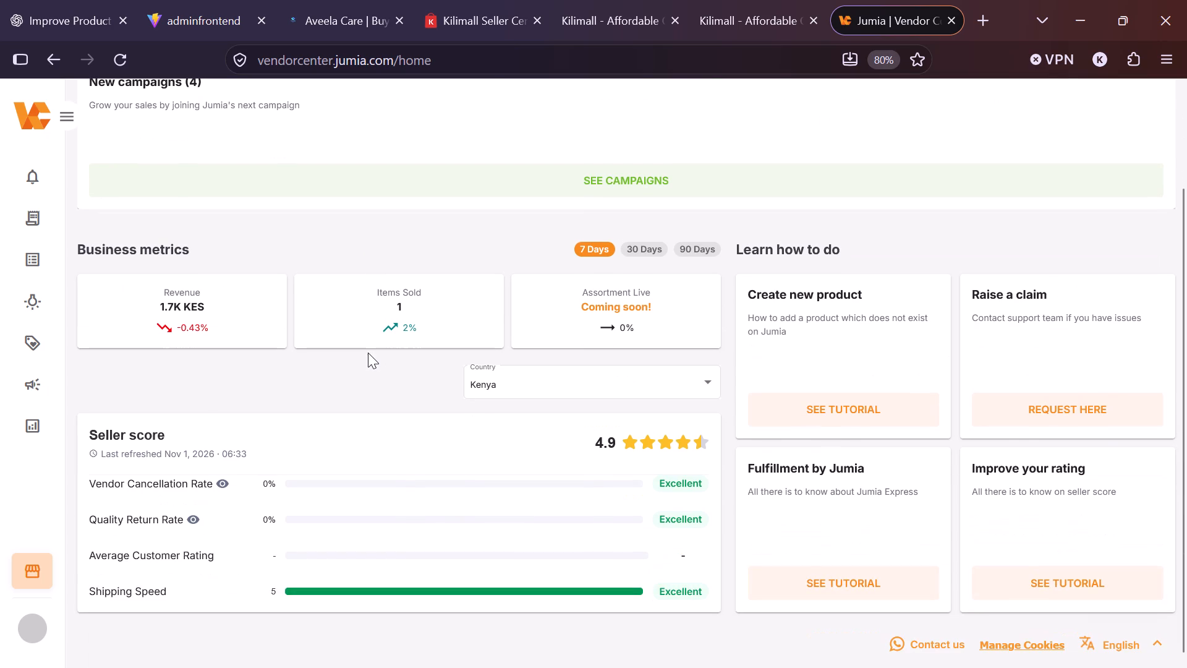
pyautogui.scroll(8, 368, 353)
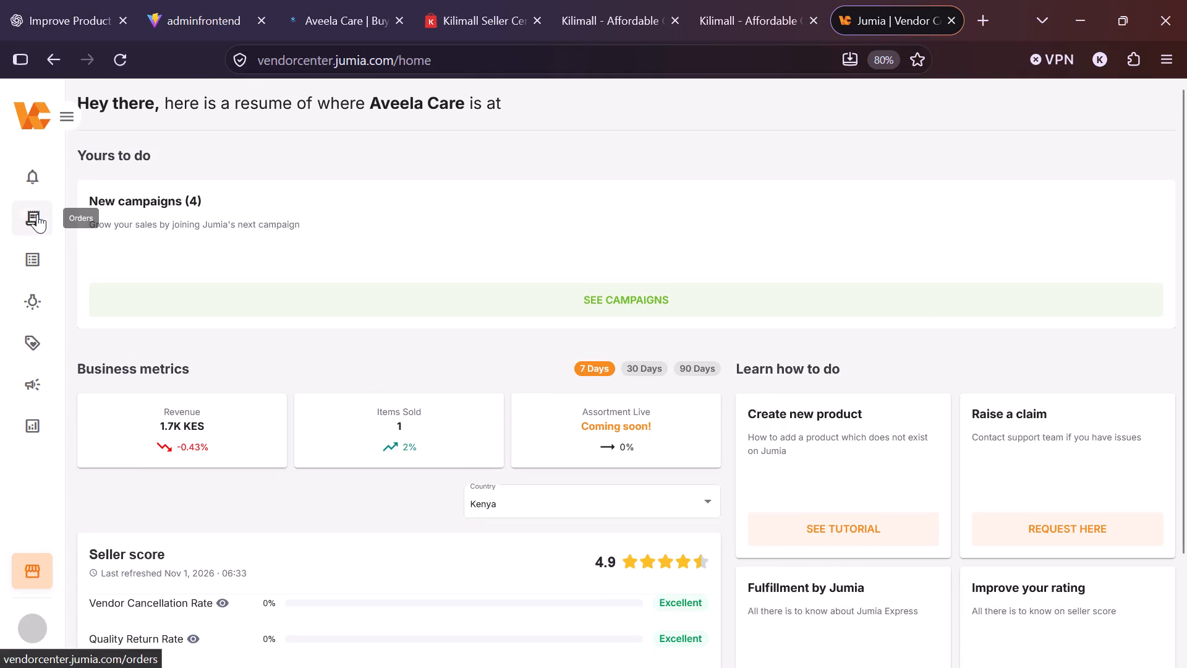
pyautogui.click(64, 117)
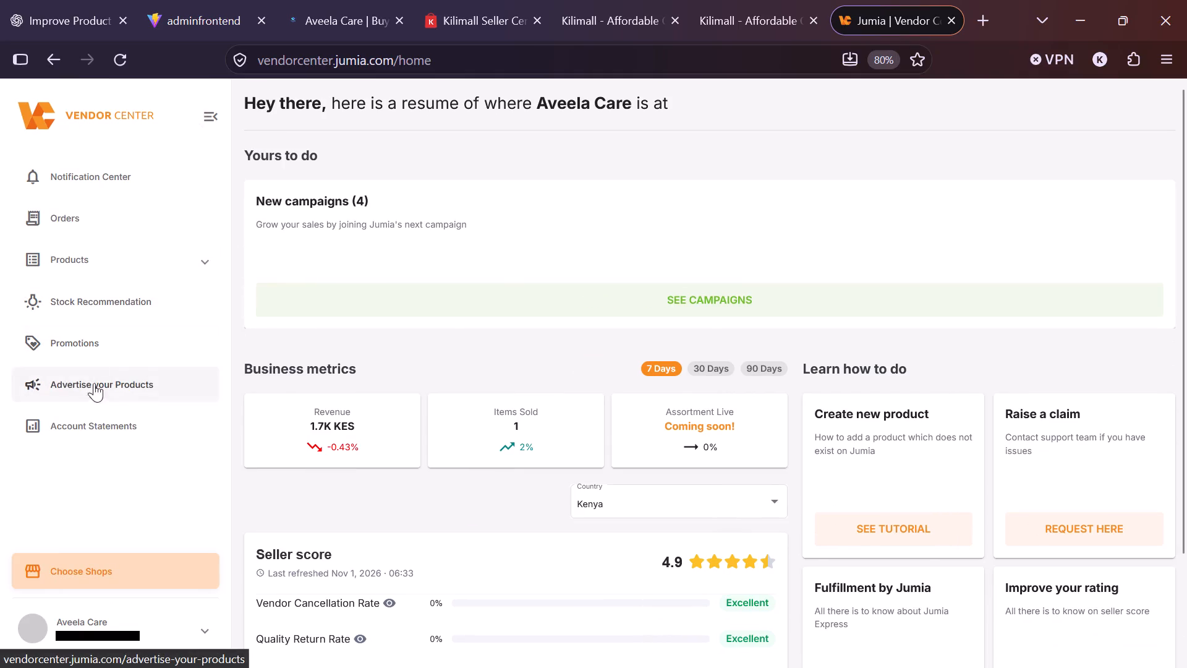
pyautogui.click(95, 341)
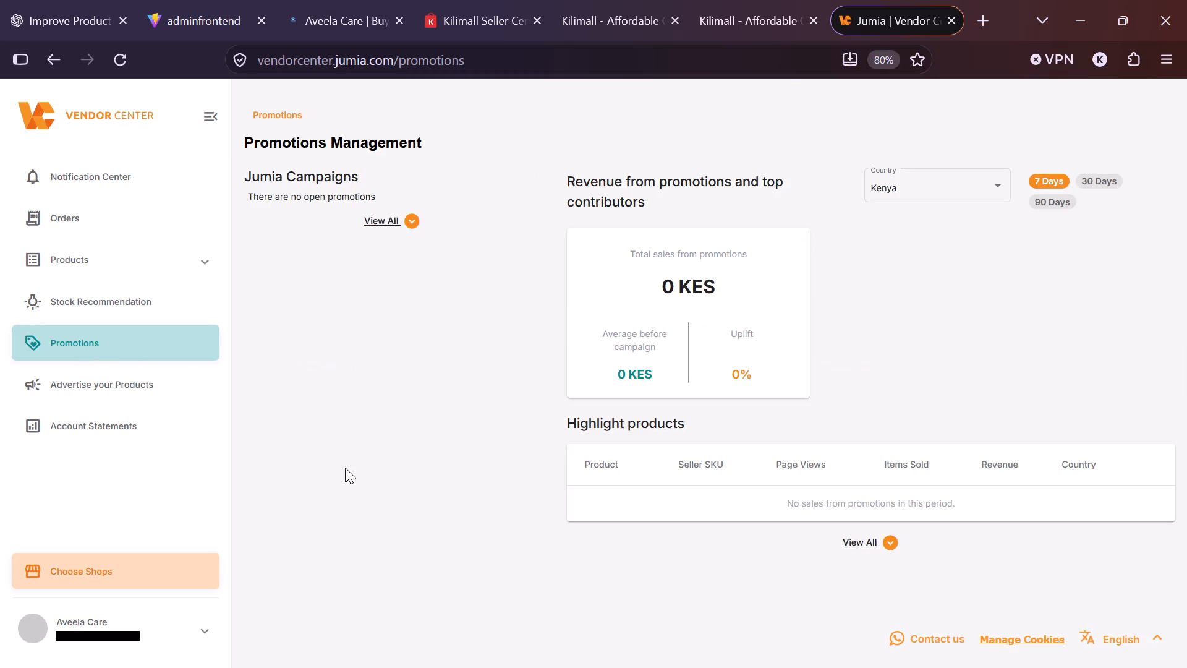
pyautogui.click(414, 222)
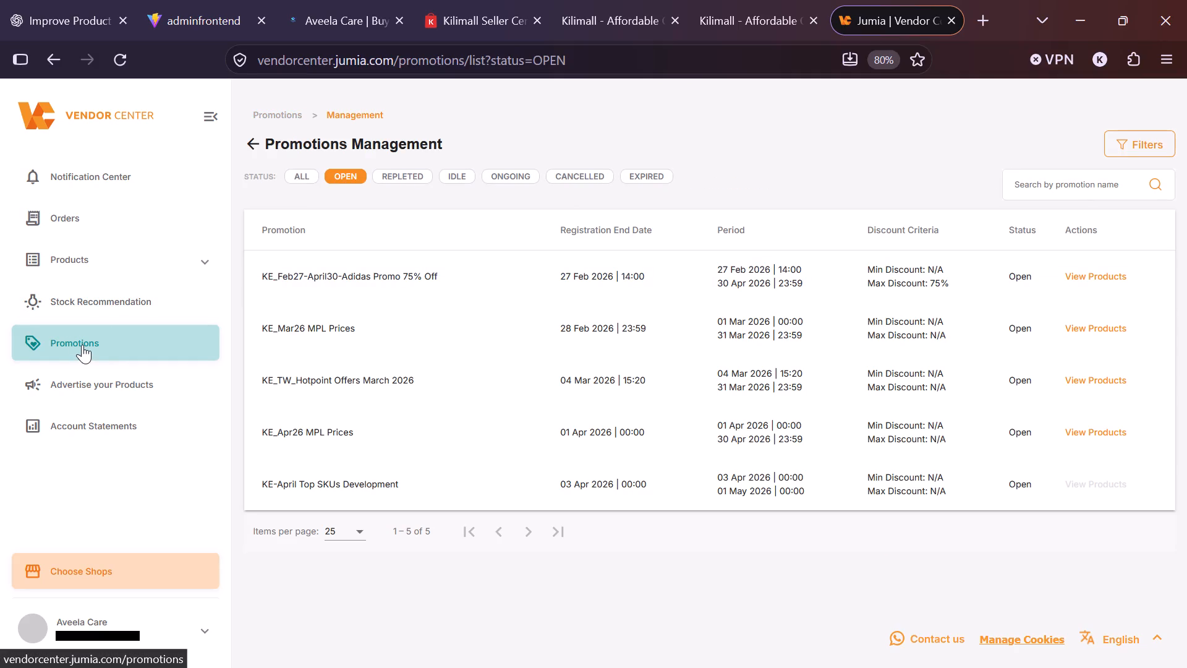
# Open the Advertise your Products page and read through the advantages of using Sponsored Products.
pyautogui.click(84, 383)
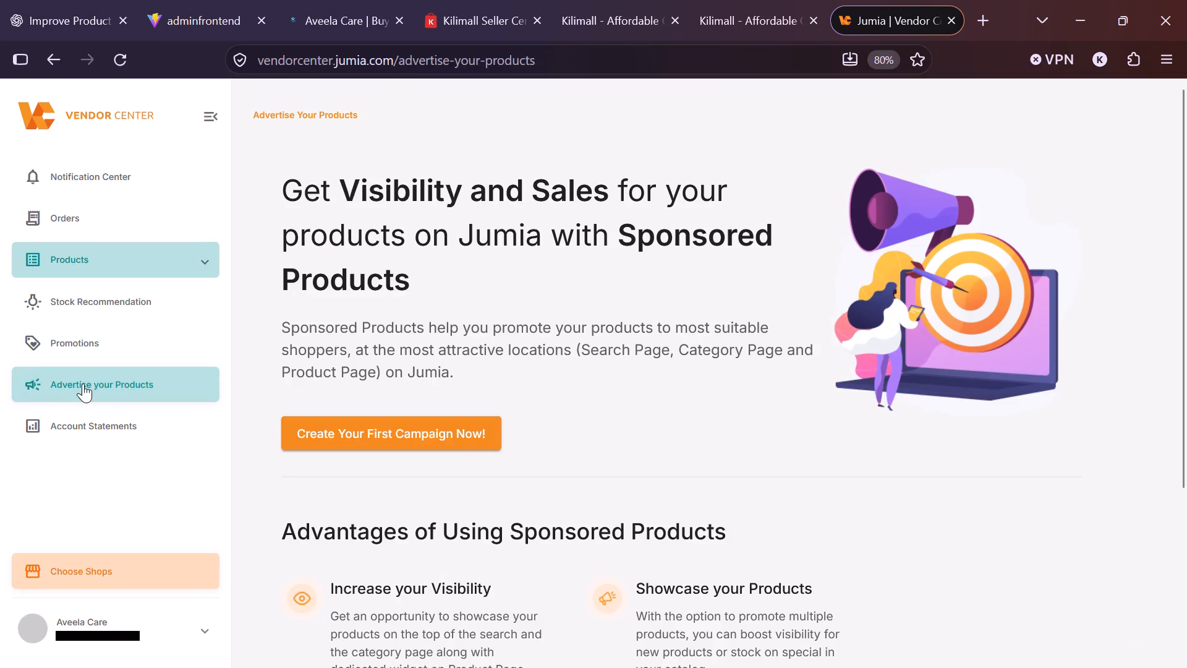
pyautogui.scroll(-9, 626, 379)
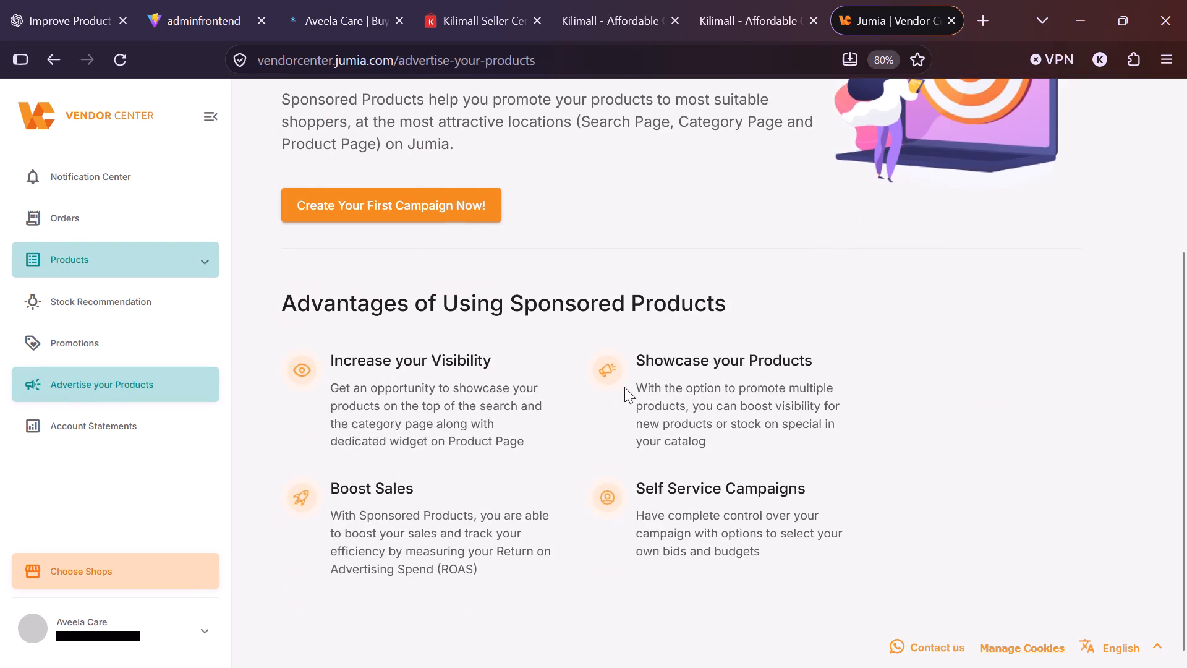